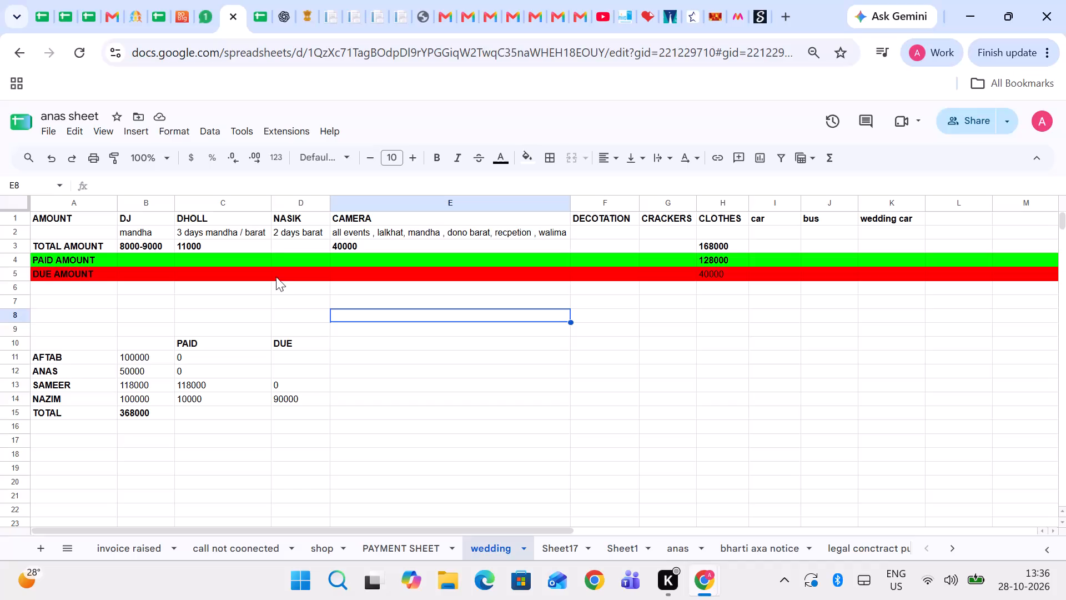
In Sheet6 of the OCTOBER RECOVERY 2026 spreadsheet, copy the client's phone number from row 78.
click(165, 20)
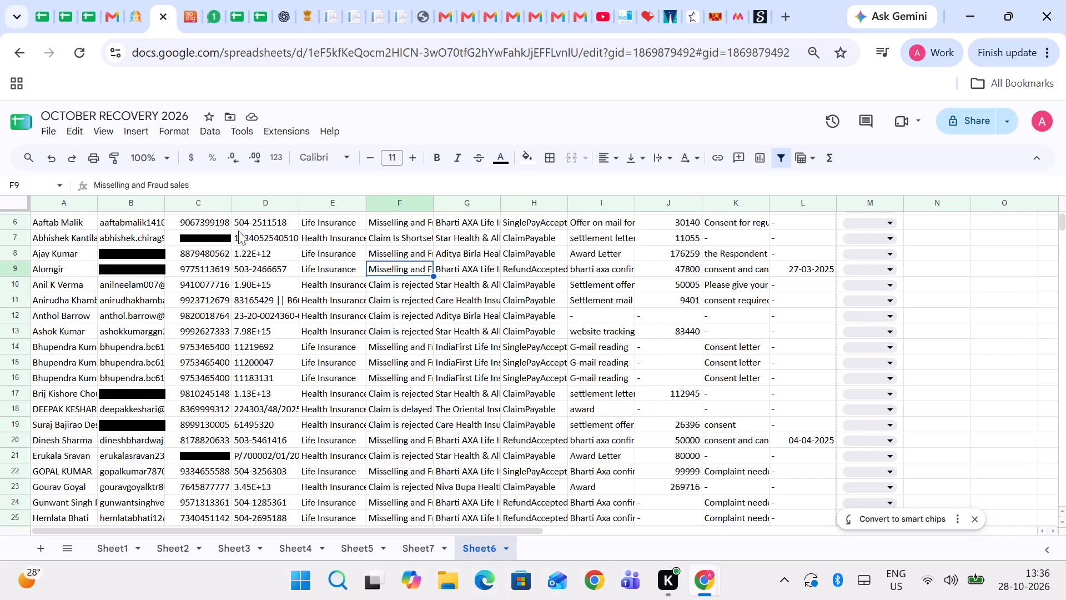
key(Down)
key(Down)
key(Down)
key(Down)
key(Down)
key(Down)
key(Down)
key(Down)
key(Down)
key(Down)
key(Down)
key(Down)
key(Down)
key(Down)
key(Down)
key(Down)
key(Down)
key(Down)
key(Down)
key(Down)
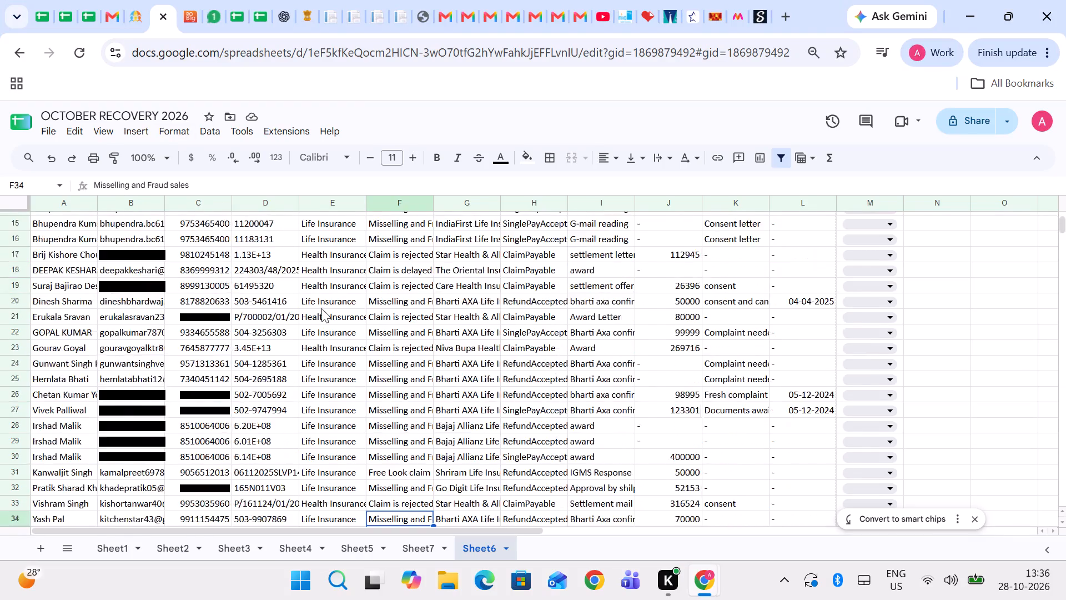
key(Up)
key(Right)
key(Right)
key(Right)
key(Right)
key(Right)
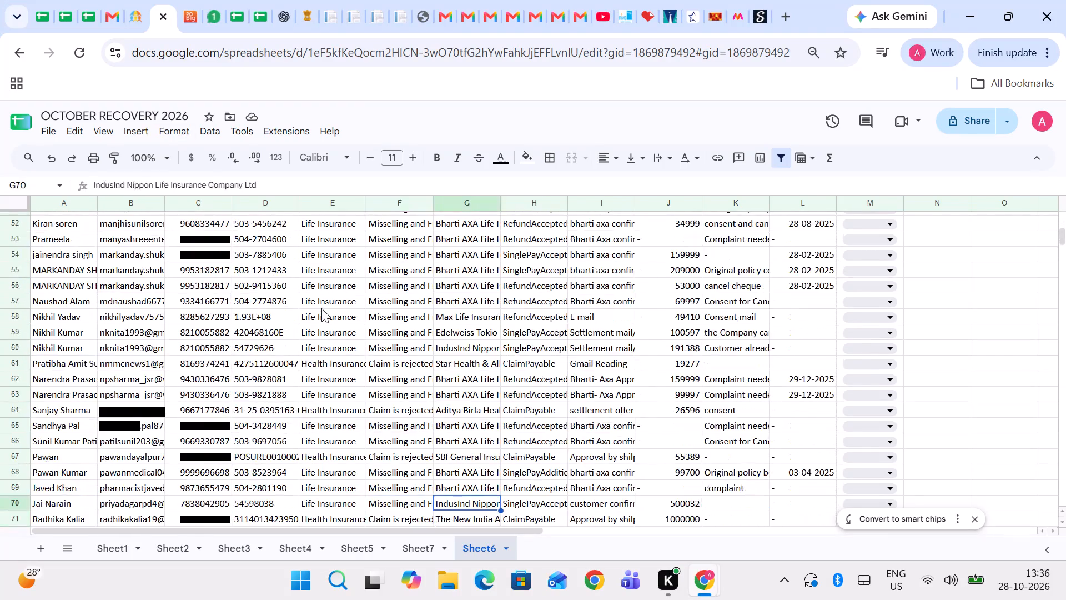
key(Down)
key(Down)
key(Down)
key(Down)
key(Down)
key(Down)
key(Down)
key(Down)
key(Down)
key(Down)
key(Down)
key(Down)
key(Down)
key(Down)
key(Down)
key(Down)
key(Down)
key(Down)
key(Down)
key(Down)
key(Up)
key(Up)
key(Up)
key(Up)
key(Up)
key(Up)
key(Up)
key(Up)
key(Up)
key(Up)
key(Up)
key(Up)
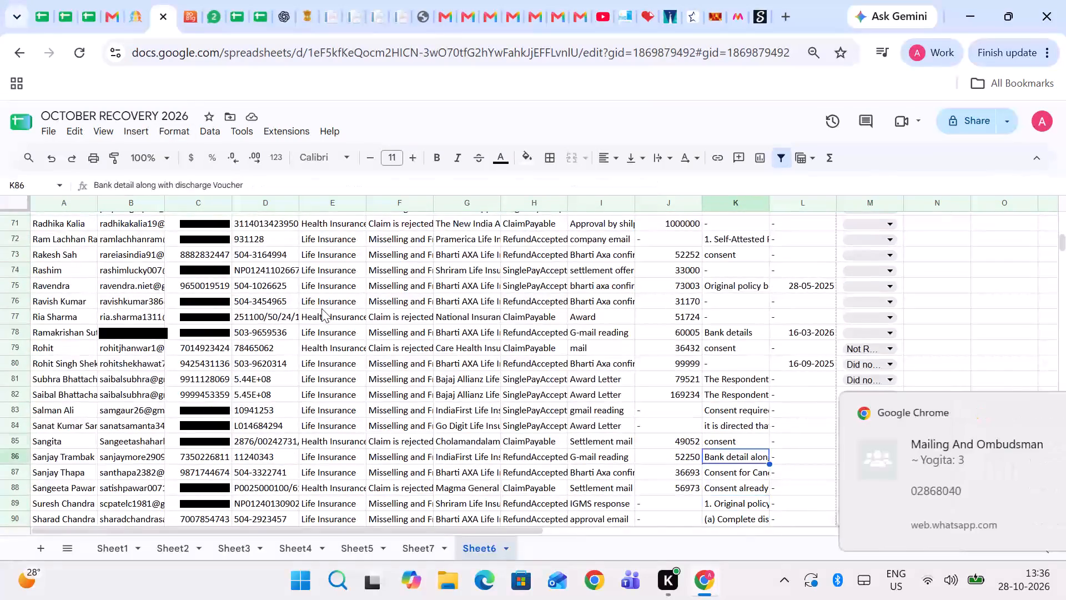
key(Up)
key(Down)
key(Left)
key(Left)
key(Left)
key(Left)
key(Left)
key(Left)
key(Left)
key(Left)
key(Left)
key(Left)
key(Left)
key(Left)
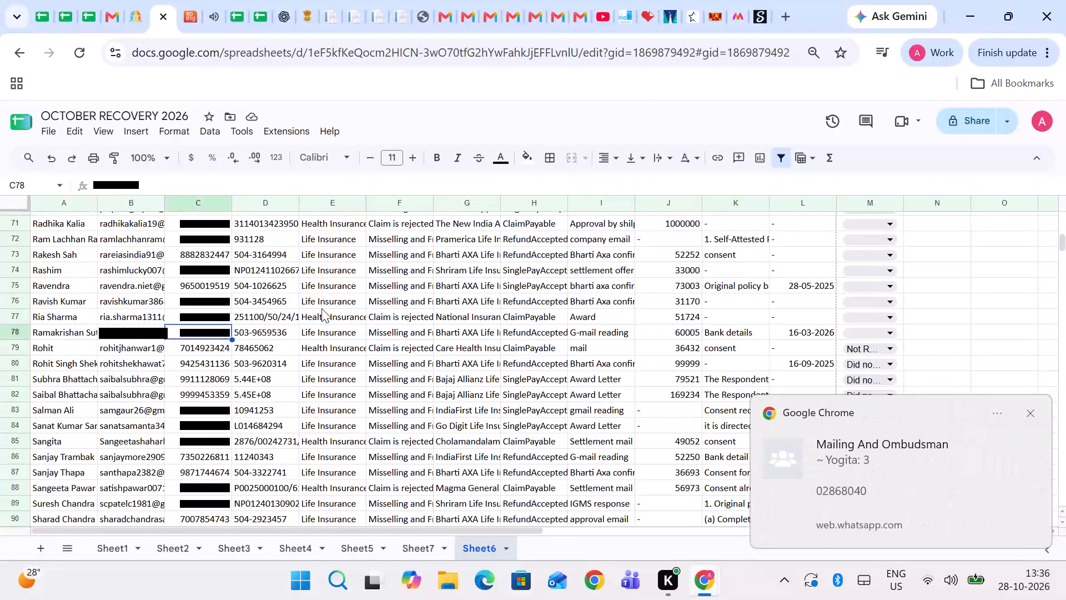
key(Right)
key(Right)
key(ctrl+c)
Switch to the Smartflo dialer, replace the destination number with the copied client number and place the call.
click(189, 6)
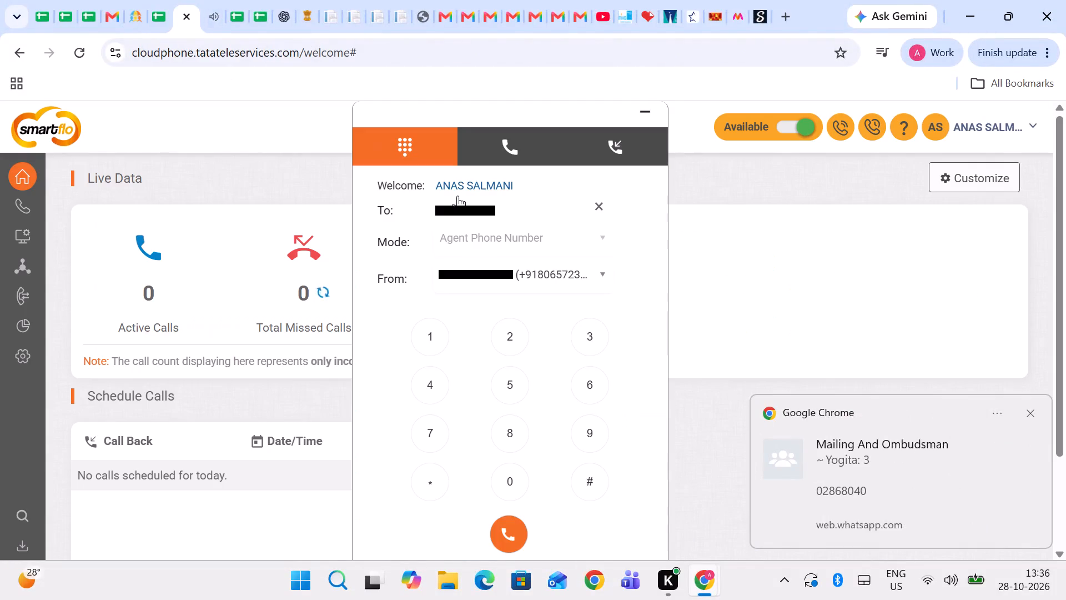
double_click(444, 208)
key(ctrl+v)
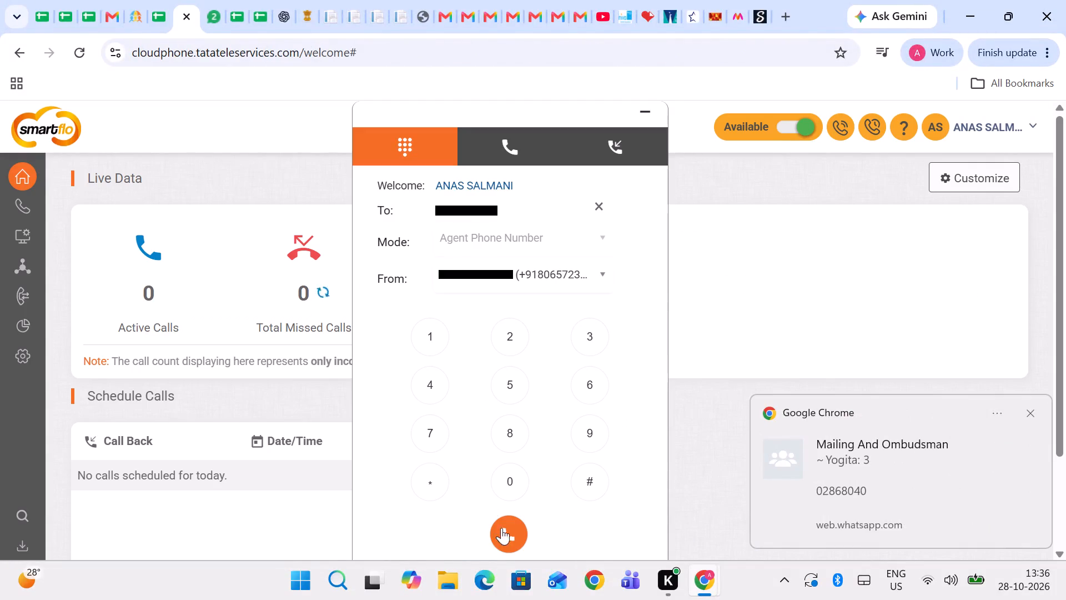
click(502, 531)
In the Insurance Samadhan admin site, return to All Complaints and search for the copied phone number.
click(139, 10)
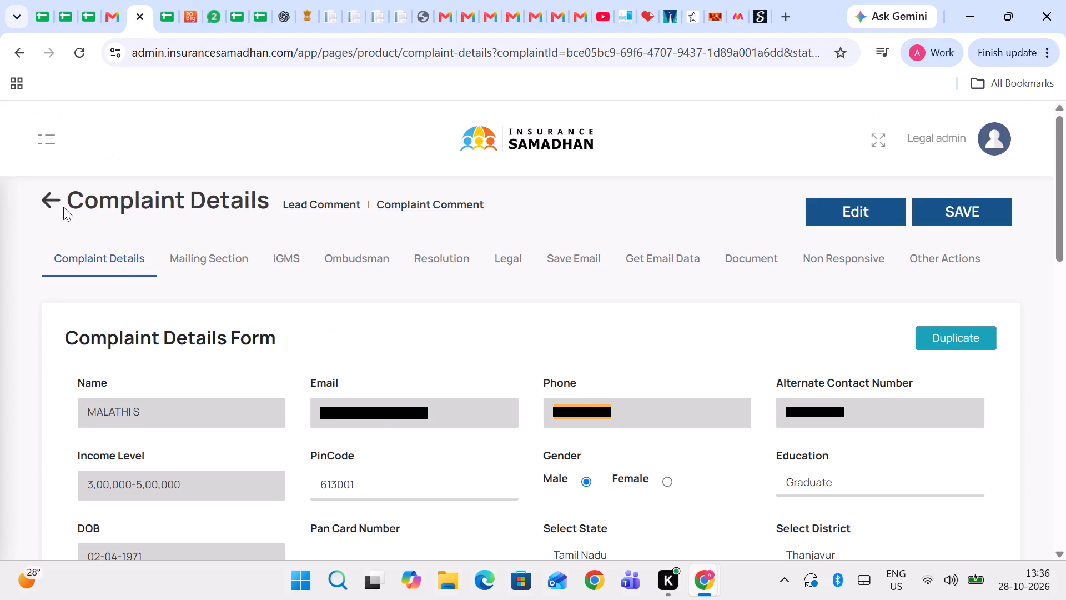
click(59, 196)
click(56, 217)
drag(138, 314, 26, 327)
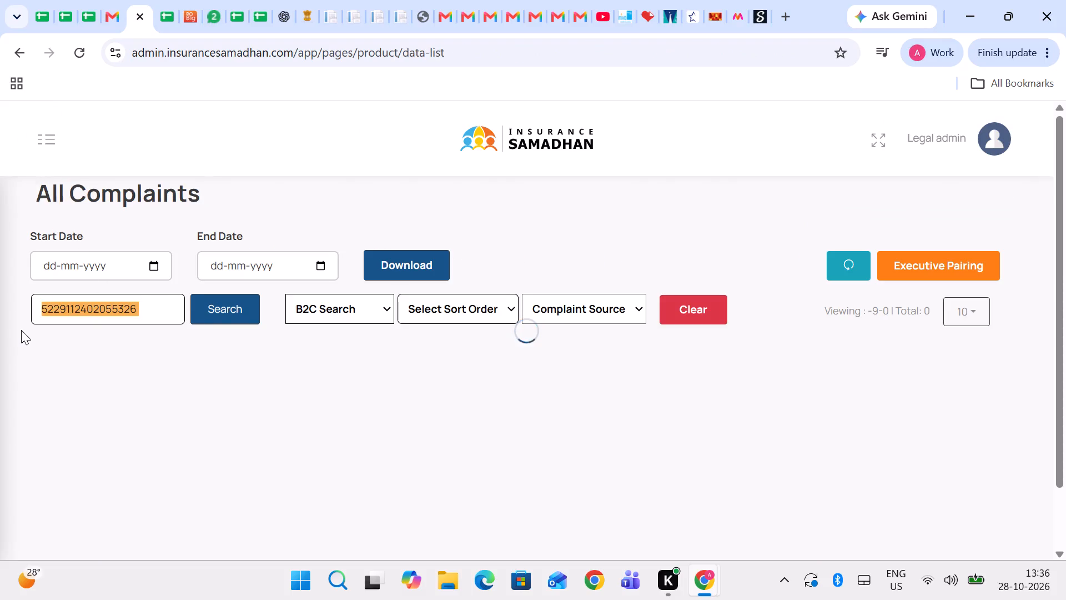
key(ctrl+v)
key(ctrl+Return)
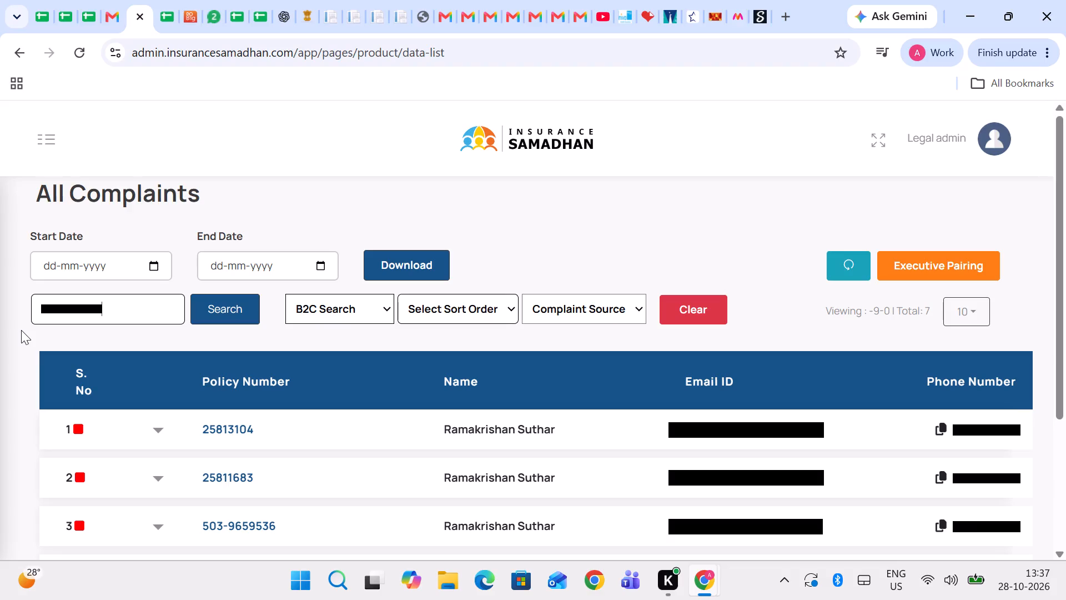
Expand the client's Bharti AXA complaint with status Legal recovery from company and review its status history.
scroll(127, 392, down, 1)
scroll(437, 395, left, 1)
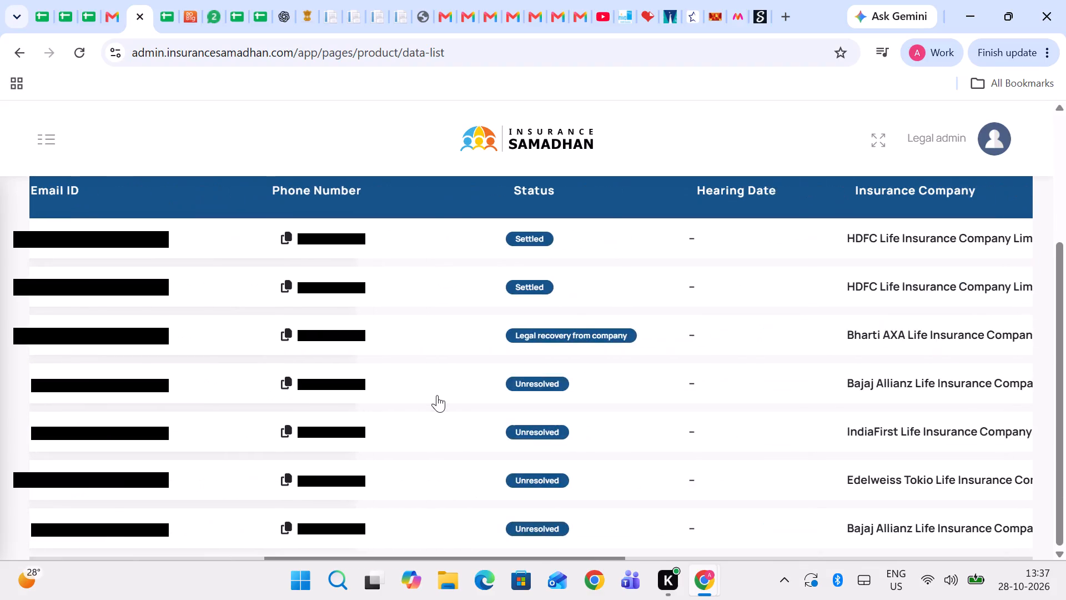
scroll(443, 380, right, 2)
click(382, 354)
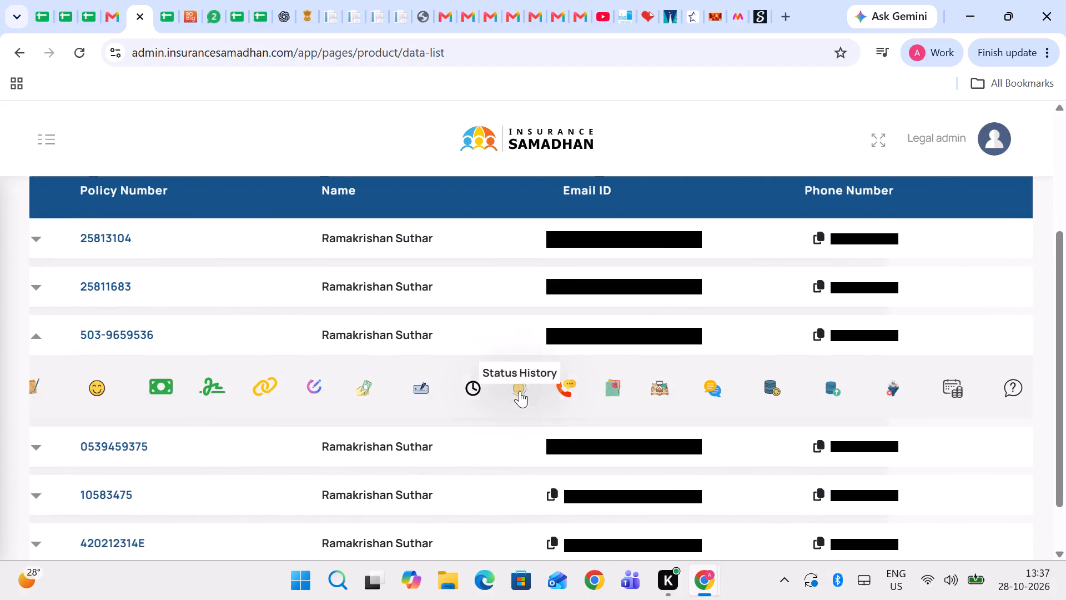
click(515, 390)
scroll(515, 390, down, 8)
click(164, 441)
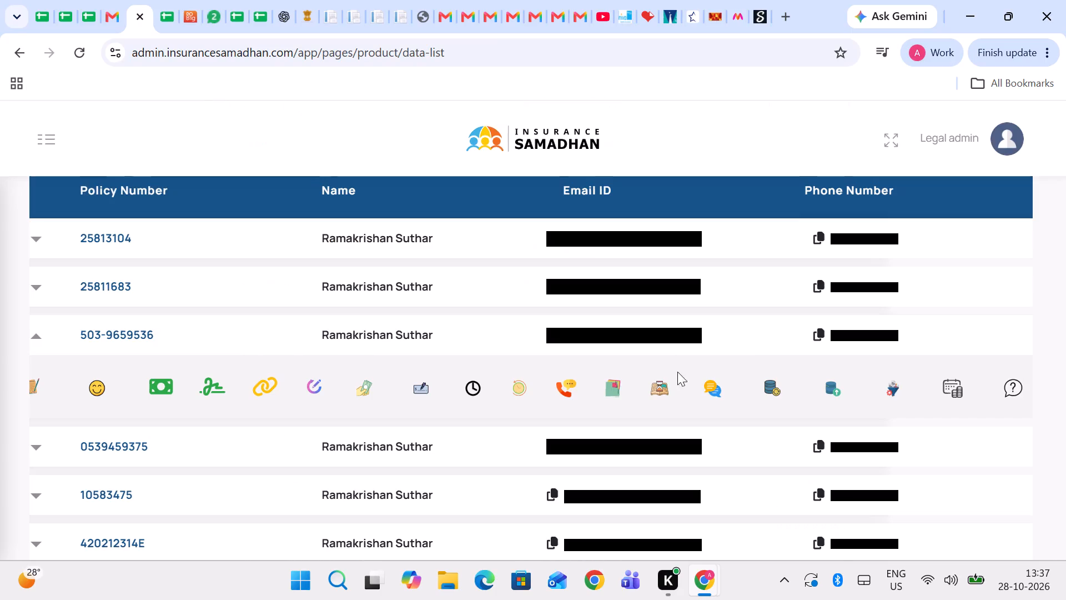
Review the Communication Log of the same Bharti AXA complaint, then close it.
click(698, 377)
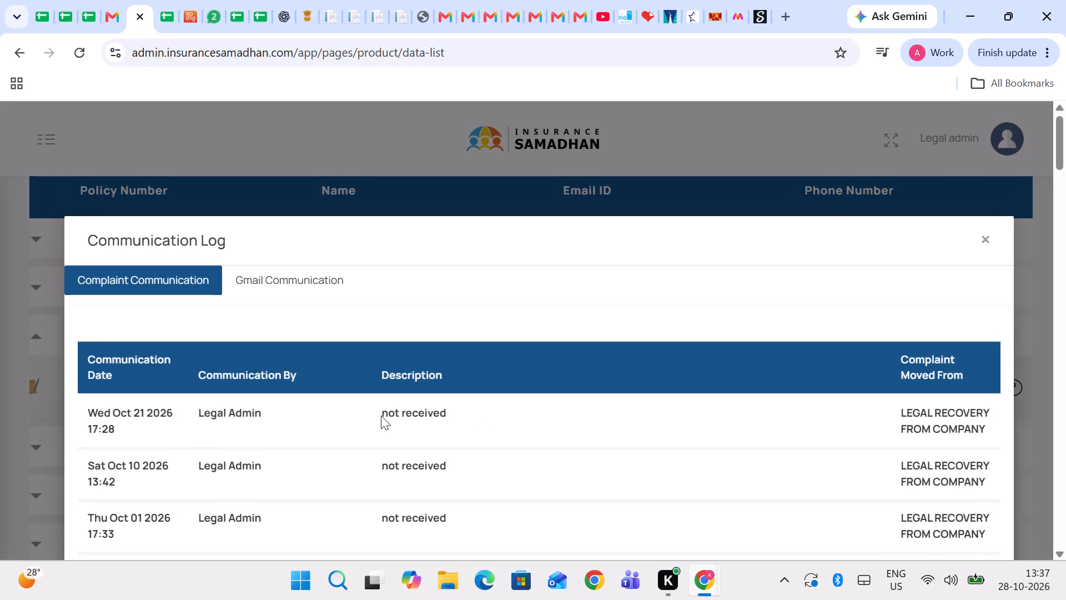
scroll(381, 416, down, 1)
click(42, 408)
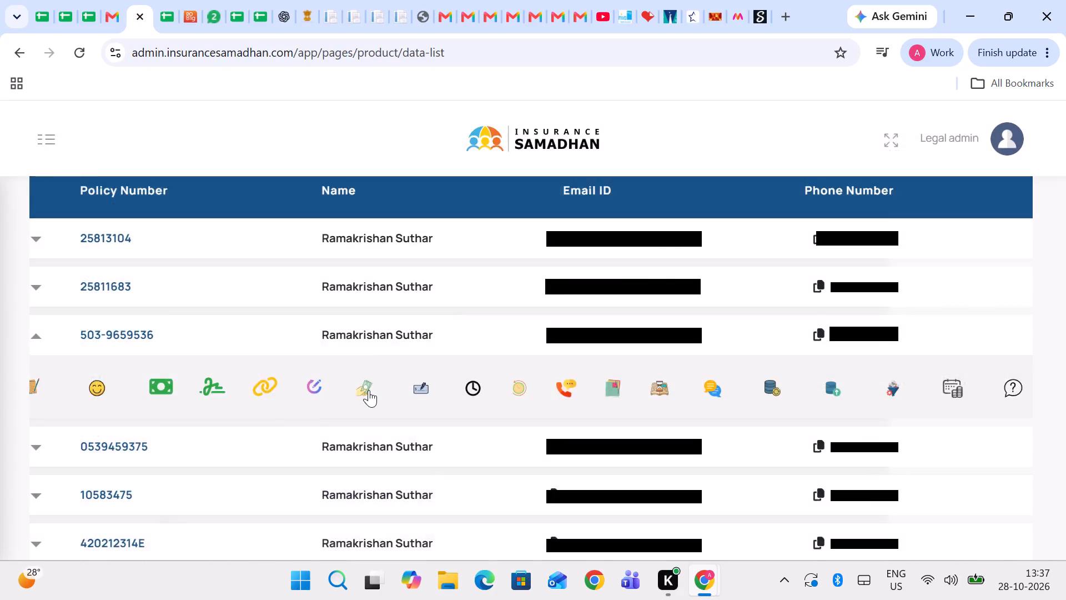
Copy the client's phone number from the Bharti AXA complaint row.
scroll(369, 390, left, 1)
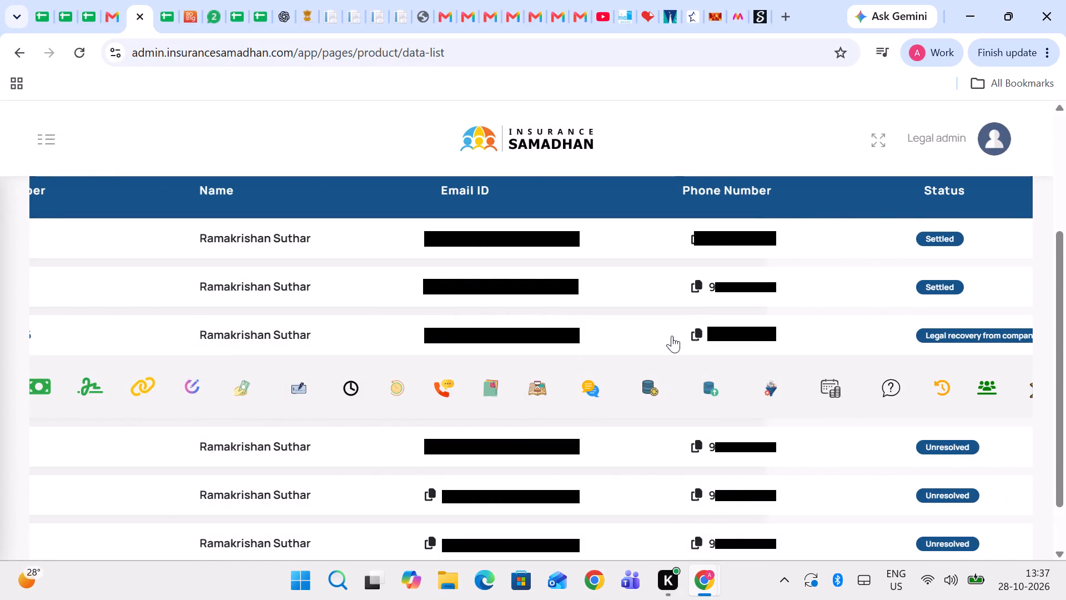
click(696, 334)
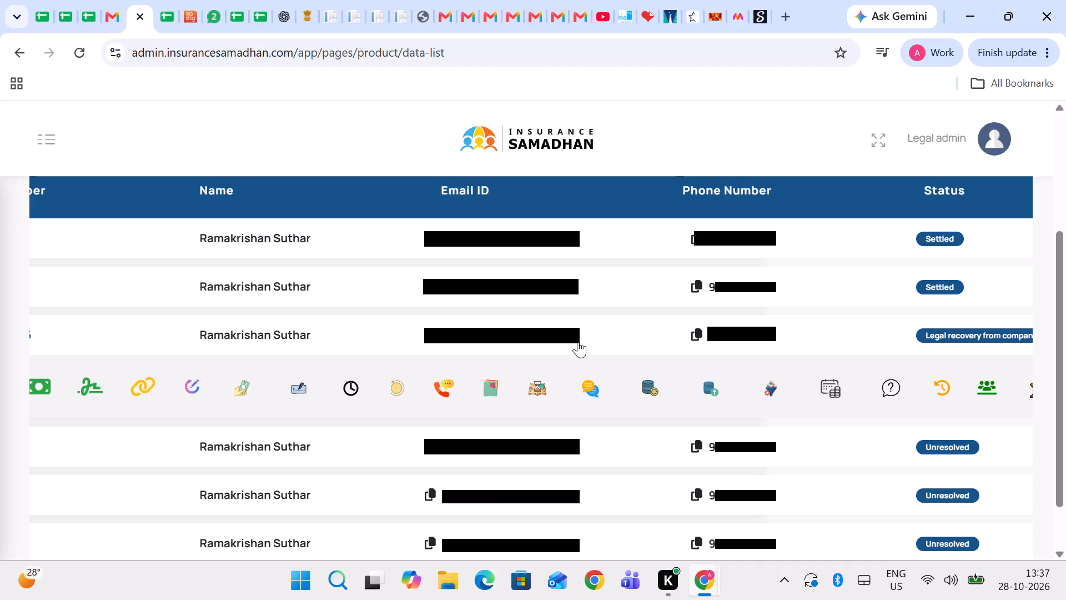
Add the comment "not answering" to the Communication Log of the client's Bharti AXA complaint, save it, and close the log.
click(590, 391)
scroll(492, 454, down, 6)
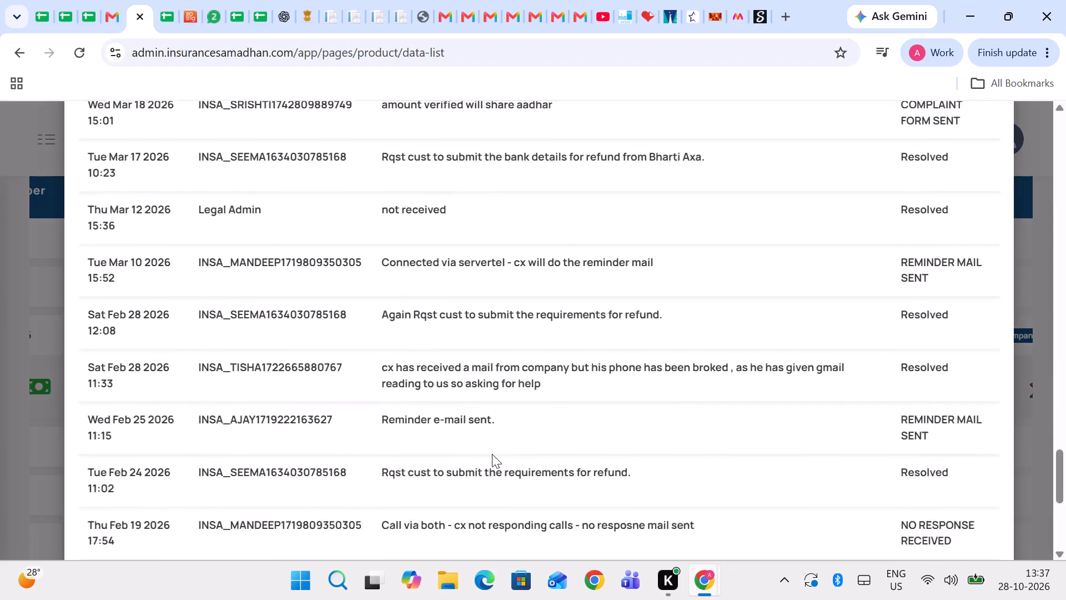
click(605, 519)
click(499, 463)
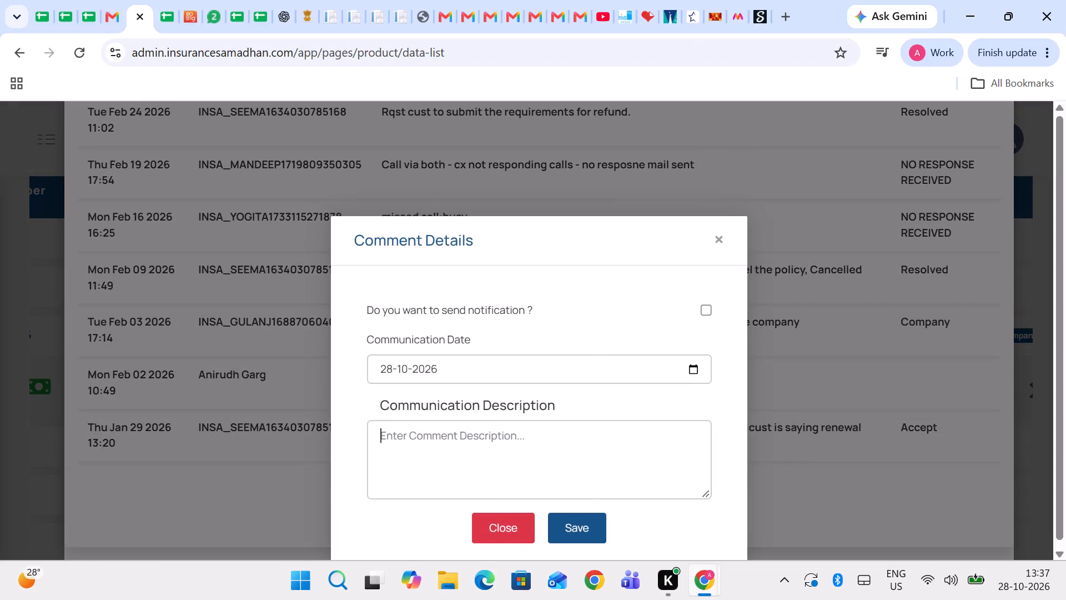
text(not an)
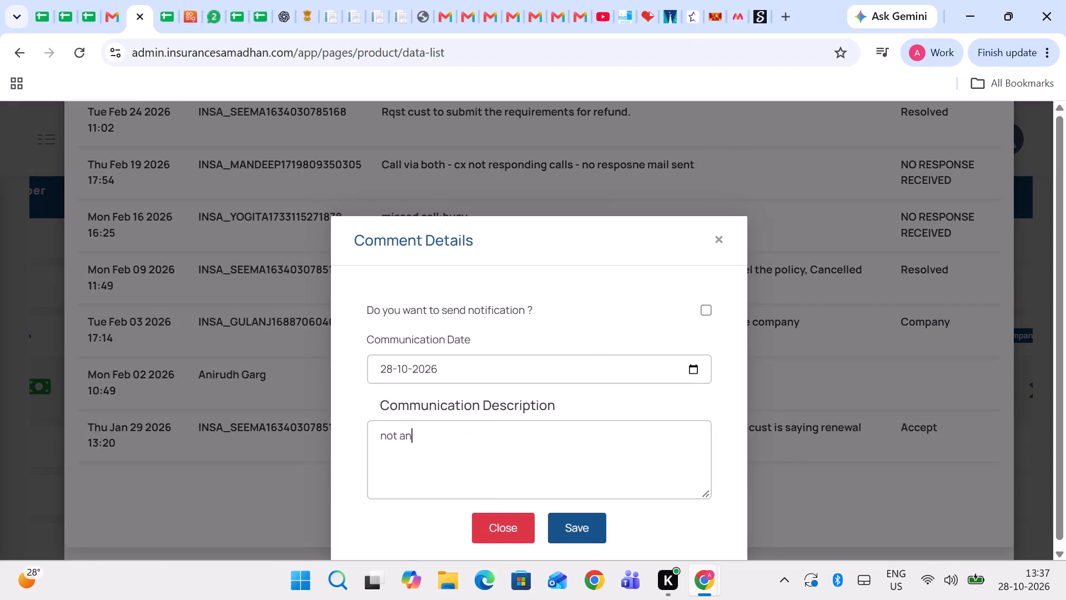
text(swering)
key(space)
click(601, 527)
scroll(423, 404, up, 5)
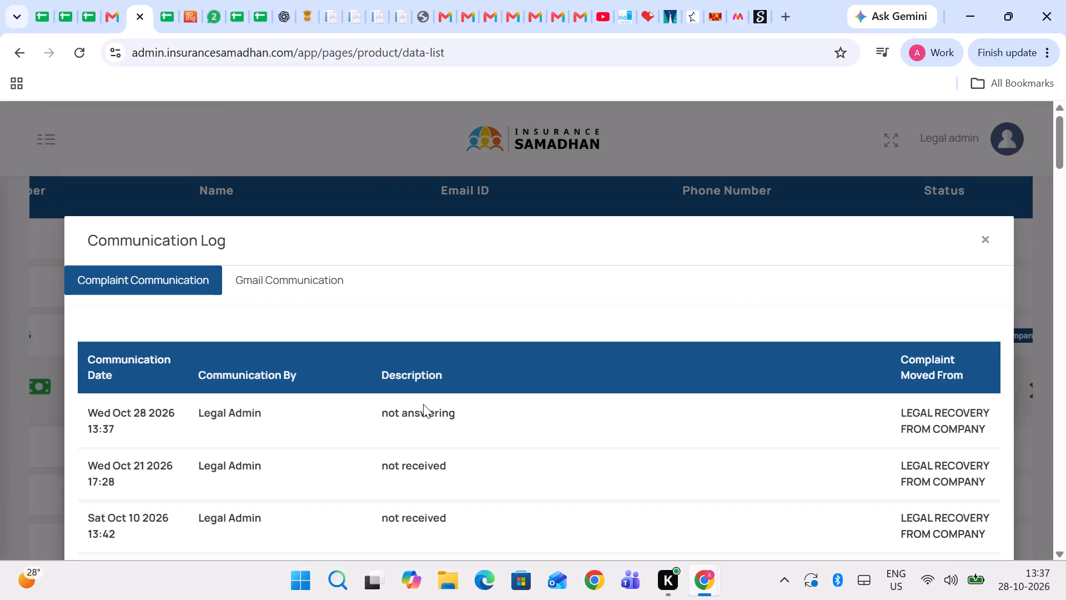
click(224, 98)
In Sheet6 of the OCTOBER RECOVERY 2026 spreadsheet, set the client's call status in cell M78 to "Did not answer".
click(169, 14)
key(Right)
key(Right)
key(Right)
key(Right)
key(Right)
key(Right)
key(Right)
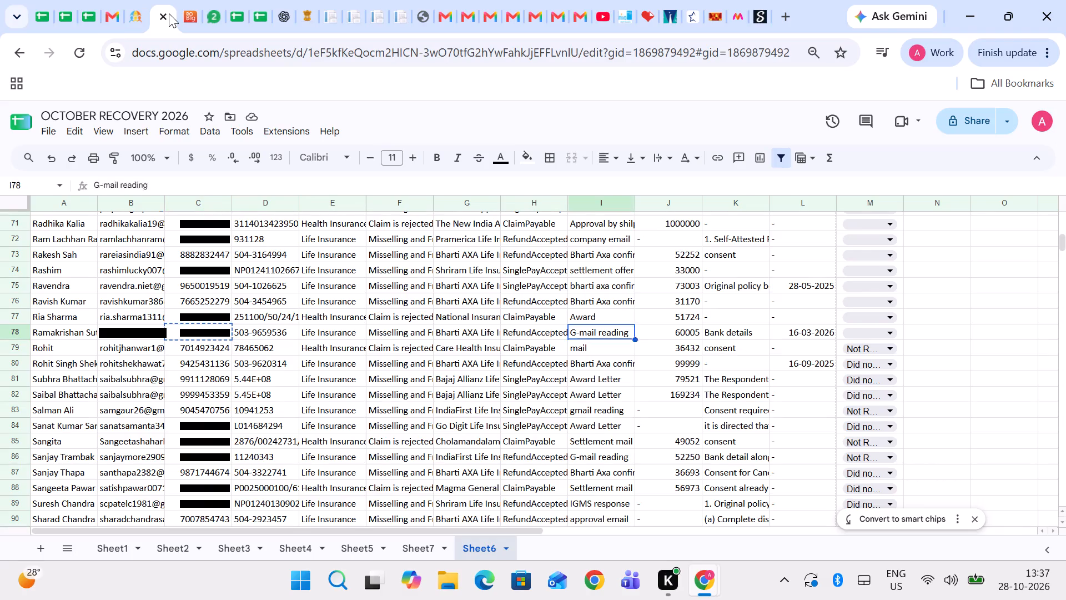
key(Right)
key(Right)
key(Right)
key(Return)
key(Up)
key(Up)
key(Up)
key(Up)
key(Return)
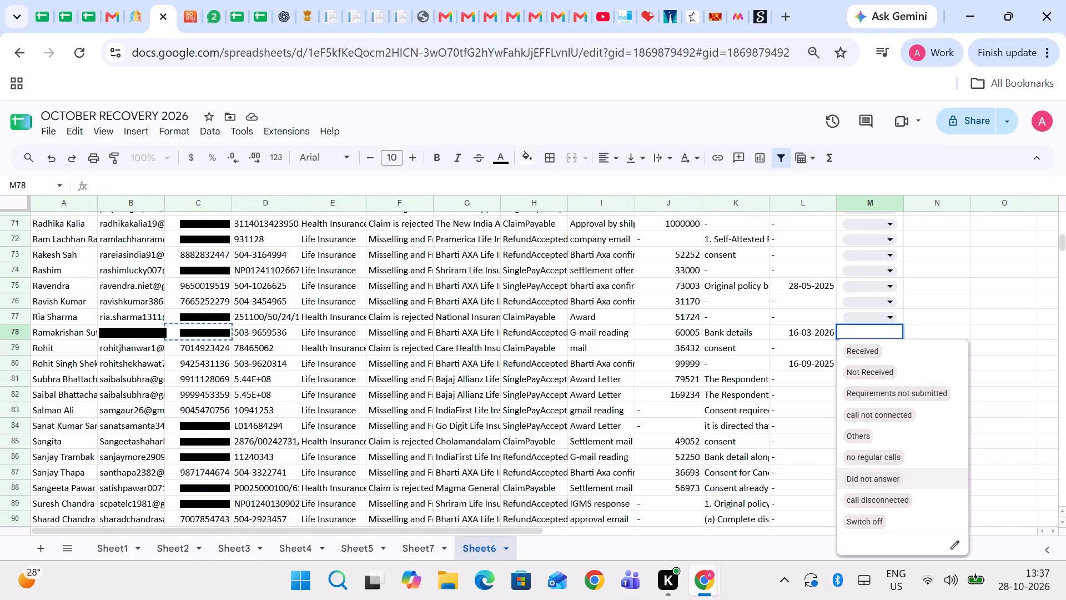
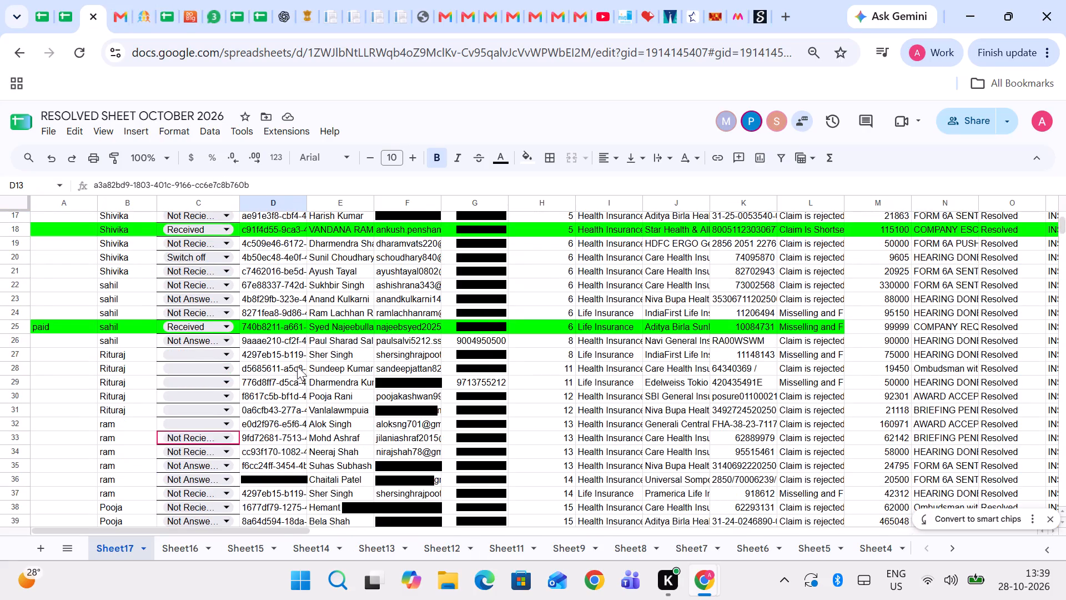
Copy the client's phone number from row 27 of RESOLVED SHEET OCTOBER 2026 and call it from the Smartflo dialer.
click(295, 368)
key(Up)
key(Right)
key(Right)
key(Right)
key(ctrl+c)
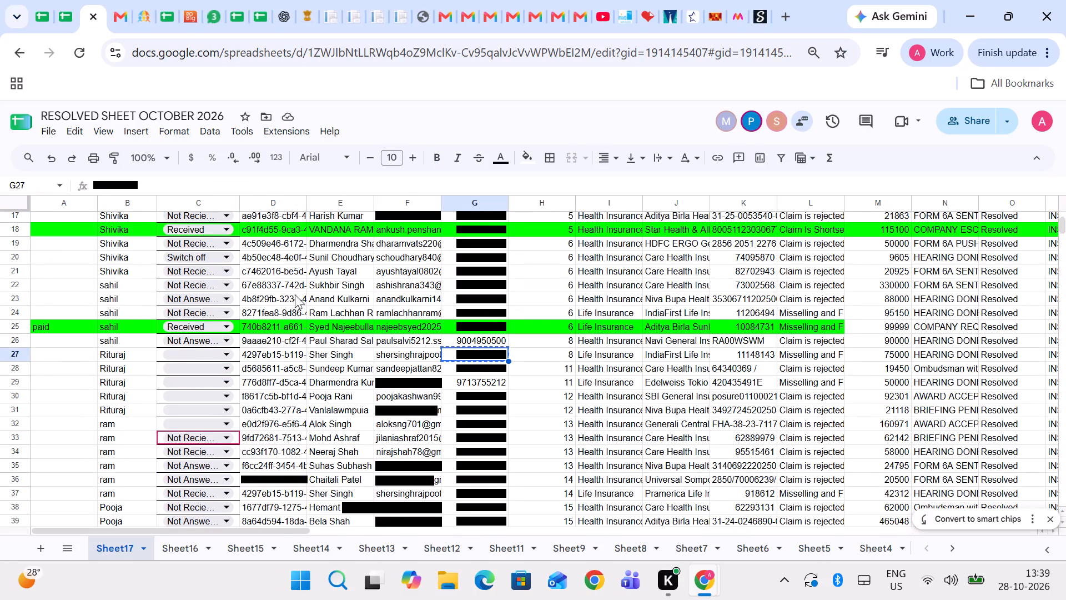
click(185, 19)
double_click(484, 215)
key(ctrl+v)
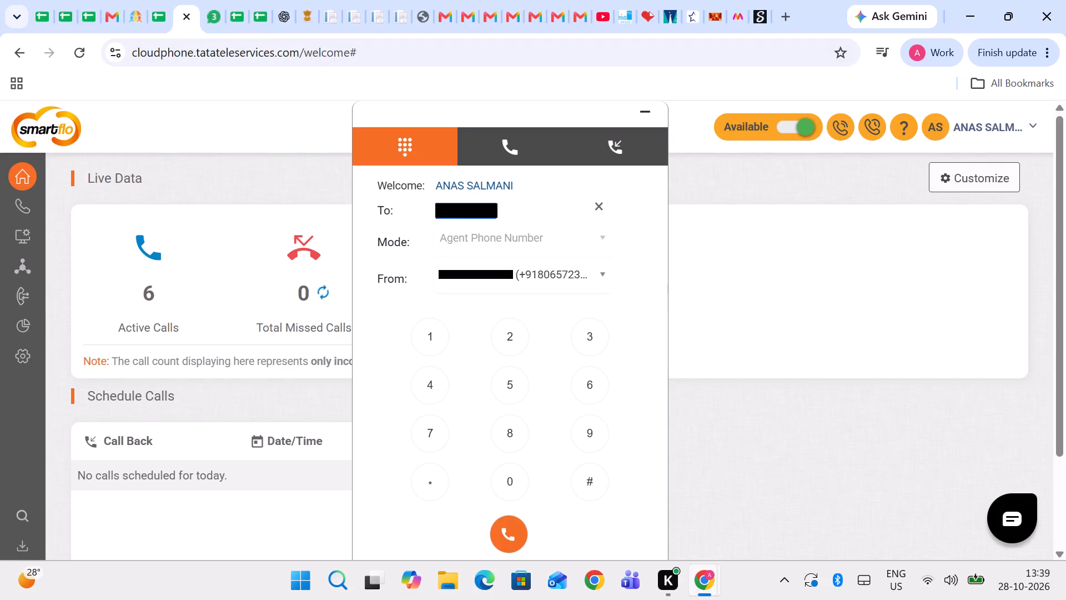
click(492, 519)
click(504, 521)
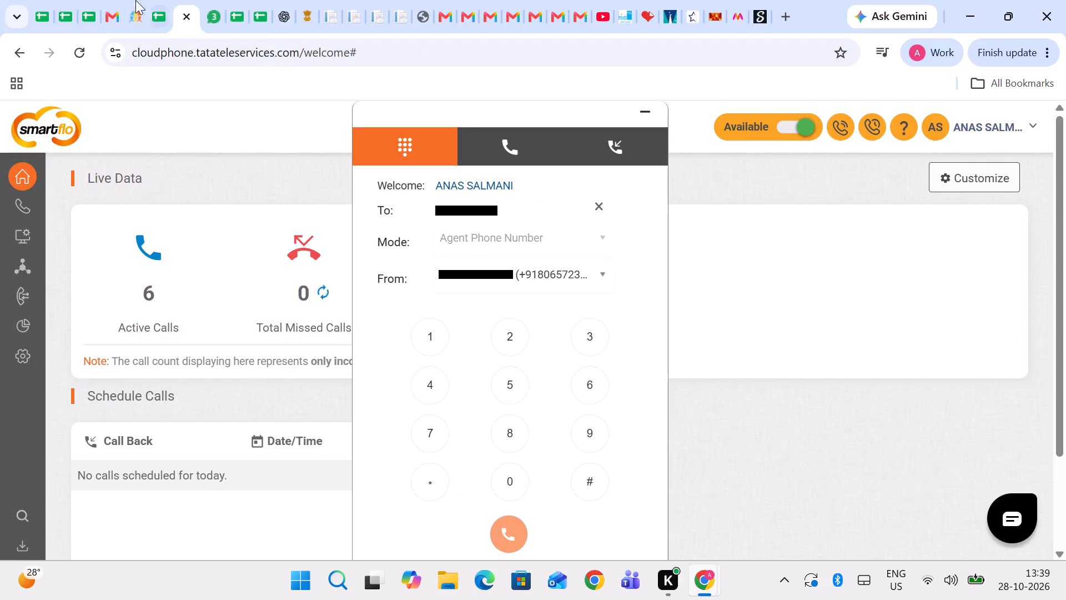
In the Insurance Samadhan admin site, clear any open dialog and search All Complaints for the copied phone number.
click(135, 1)
scroll(107, 213, up, 2)
click(59, 193)
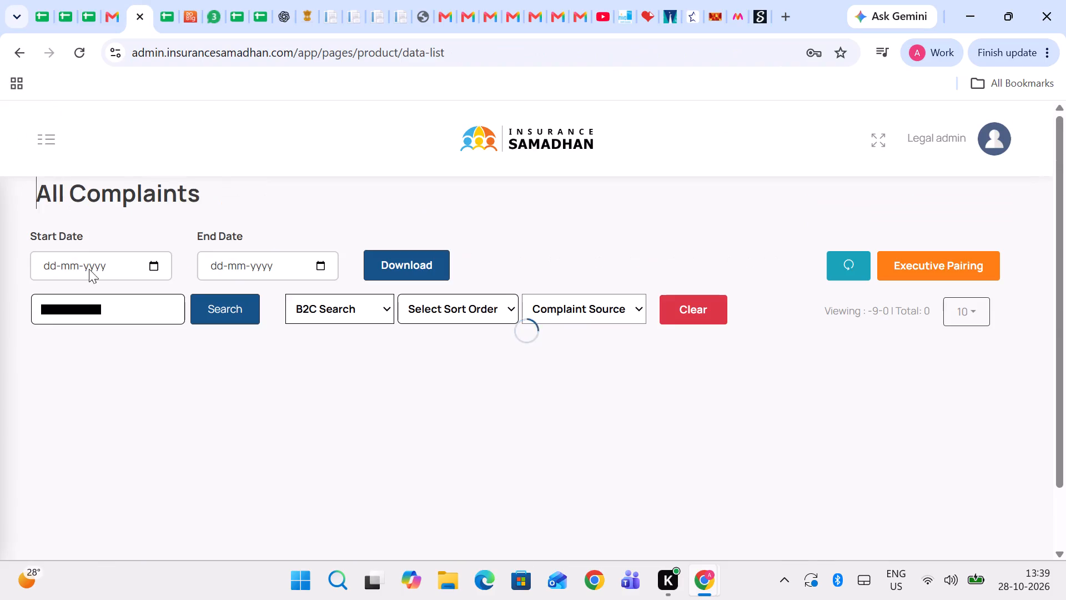
drag(125, 320, 12, 316)
key(ctrl+v)
key(ctrl+Return)
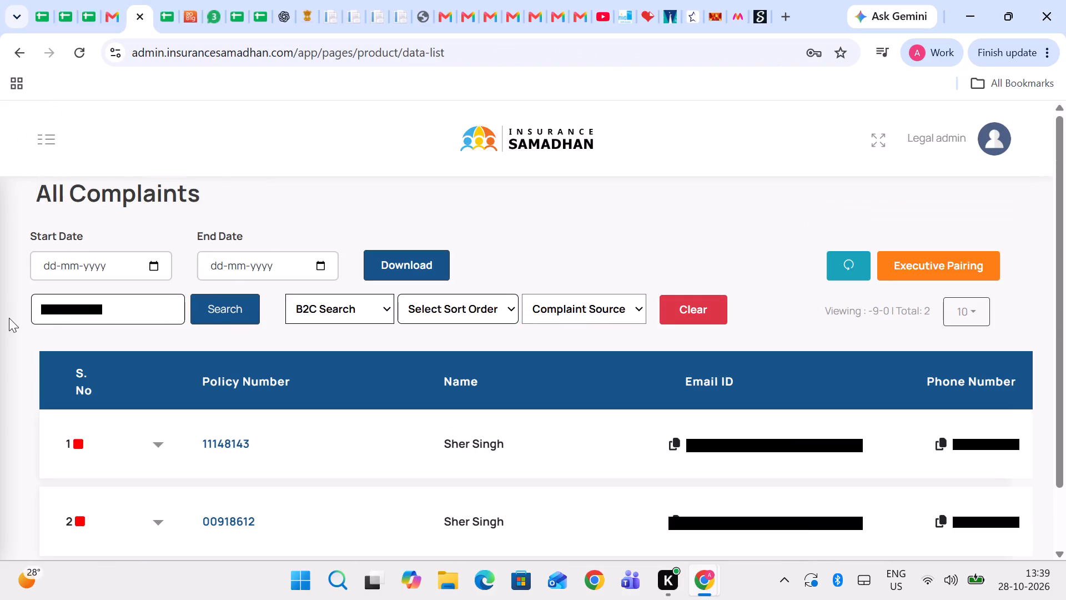
Expand the client's first listed complaint and review its Communication Log.
scroll(279, 330, down, 1)
scroll(466, 371, left, 1)
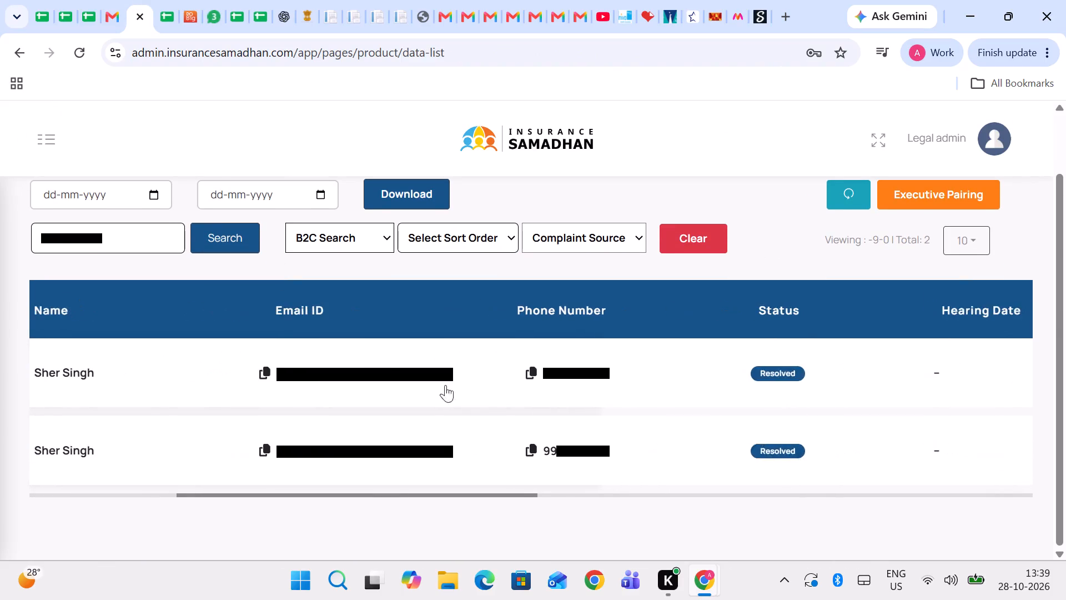
scroll(426, 391, right, 1)
click(530, 369)
scroll(530, 369, left, 1)
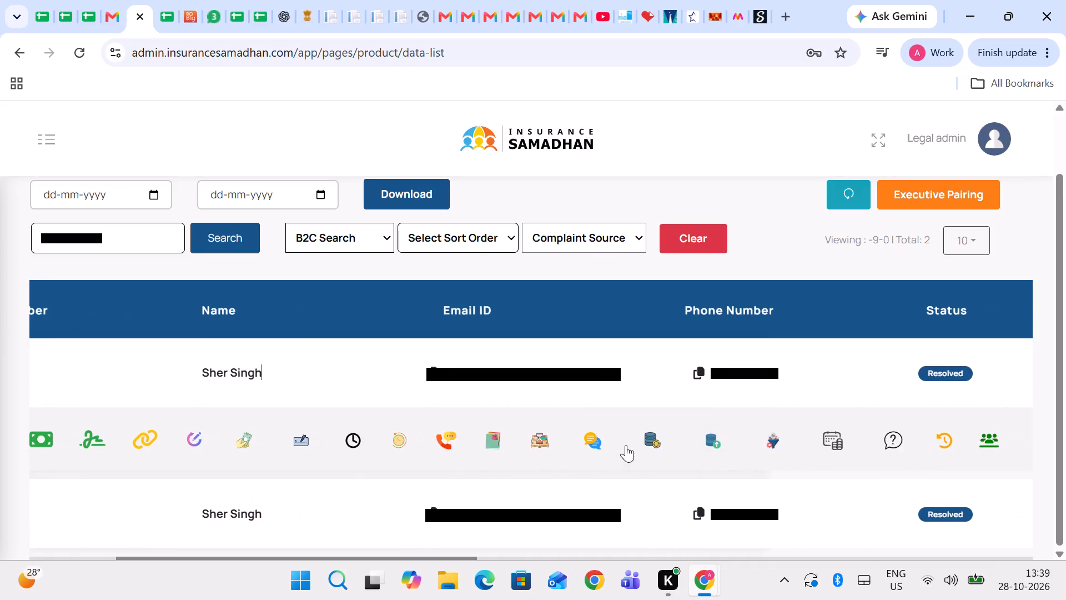
click(601, 447)
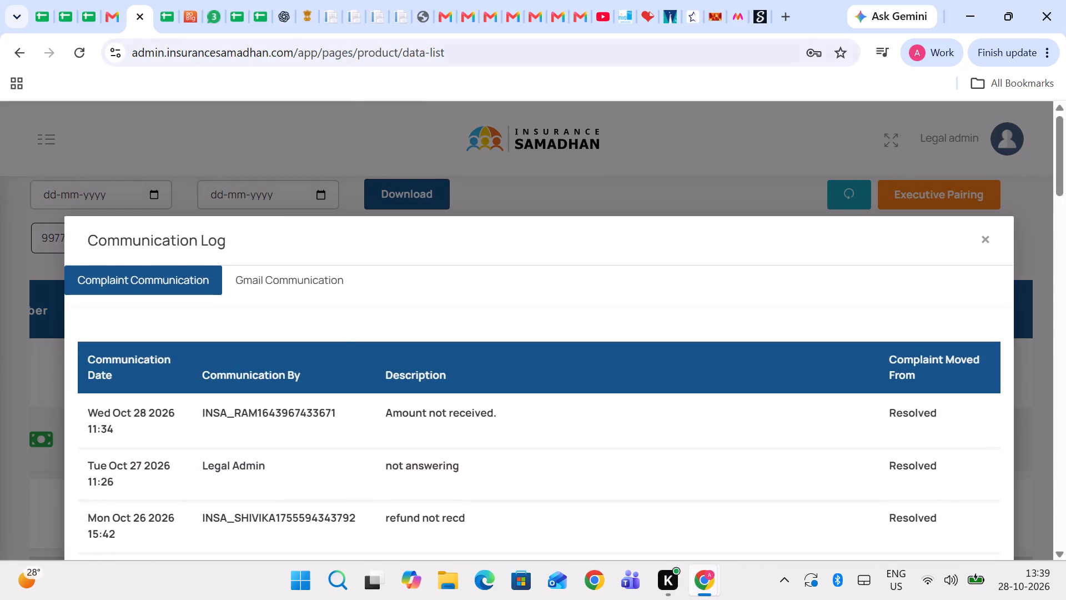
In RESOLVED SHEET OCTOBER 2026, set the call status in row 27 to Not Recieved.
click(159, 0)
key(Left)
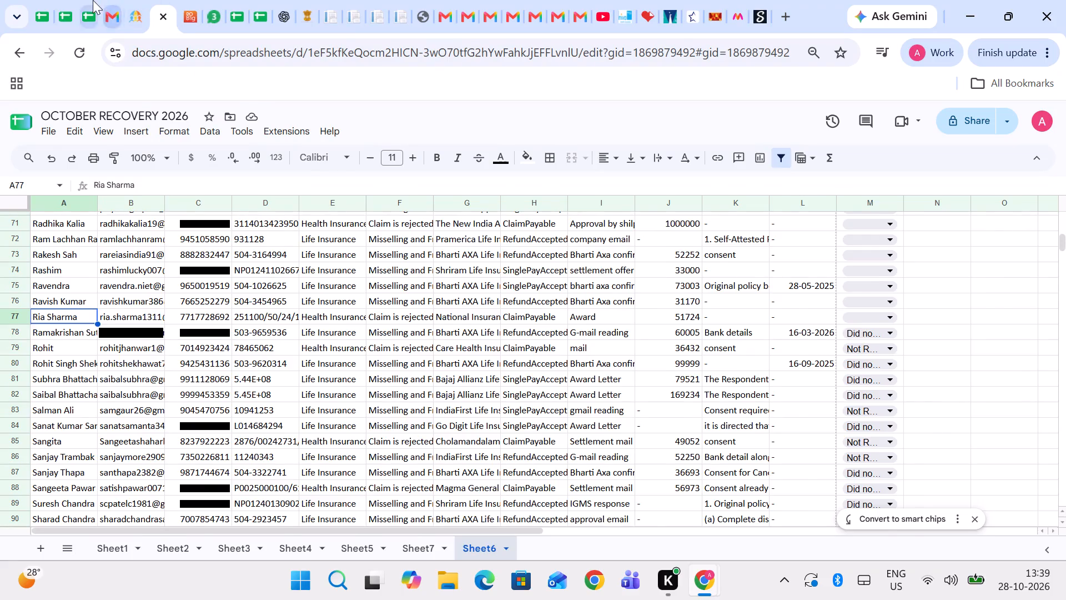
click(93, 0)
key(Left)
key(Left)
key(Left)
key(Left)
key(Return)
key(Down)
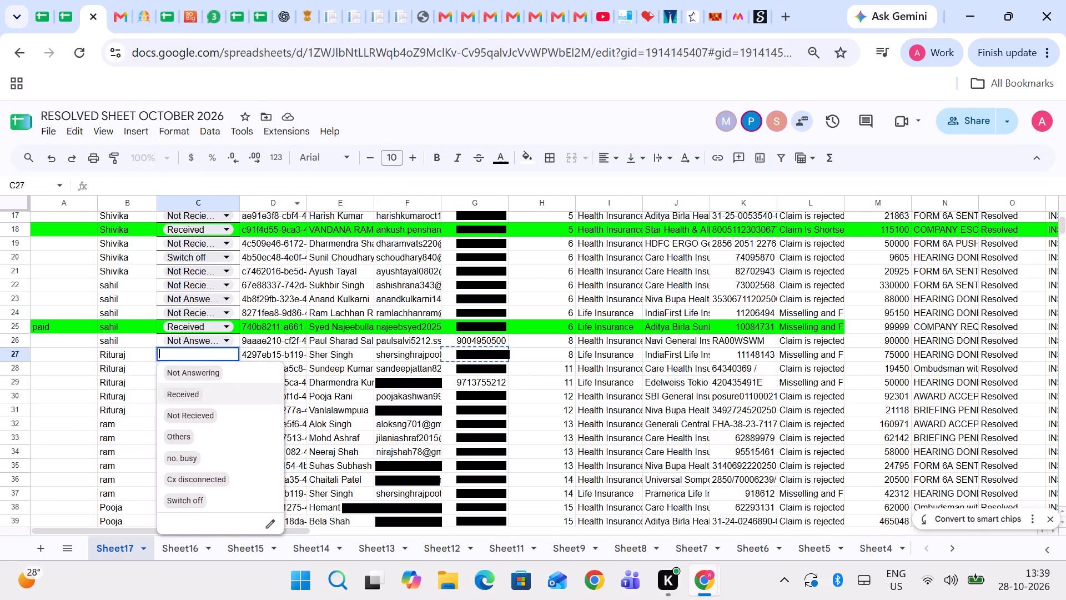
key(Down)
key(Return)
Copy the client's phone number from row 28 of the sheet and call it from the Smartflo dialer.
key(Right)
key(Right)
key(Right)
key(Right)
key(ctrl+c)
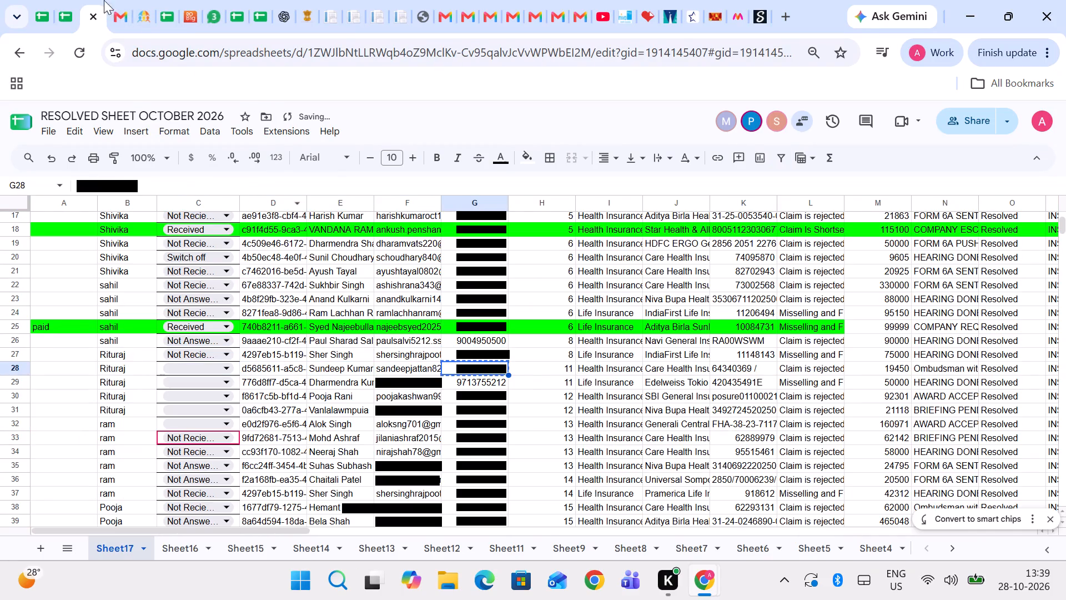
click(178, 0)
click(186, 0)
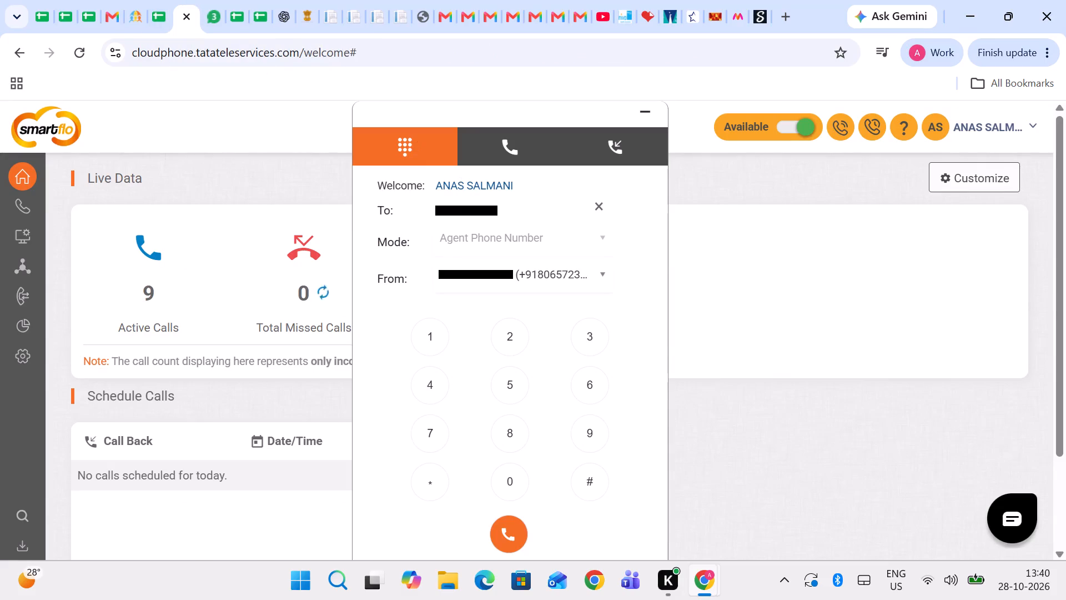
double_click(458, 212)
key(ctrl+v)
click(504, 530)
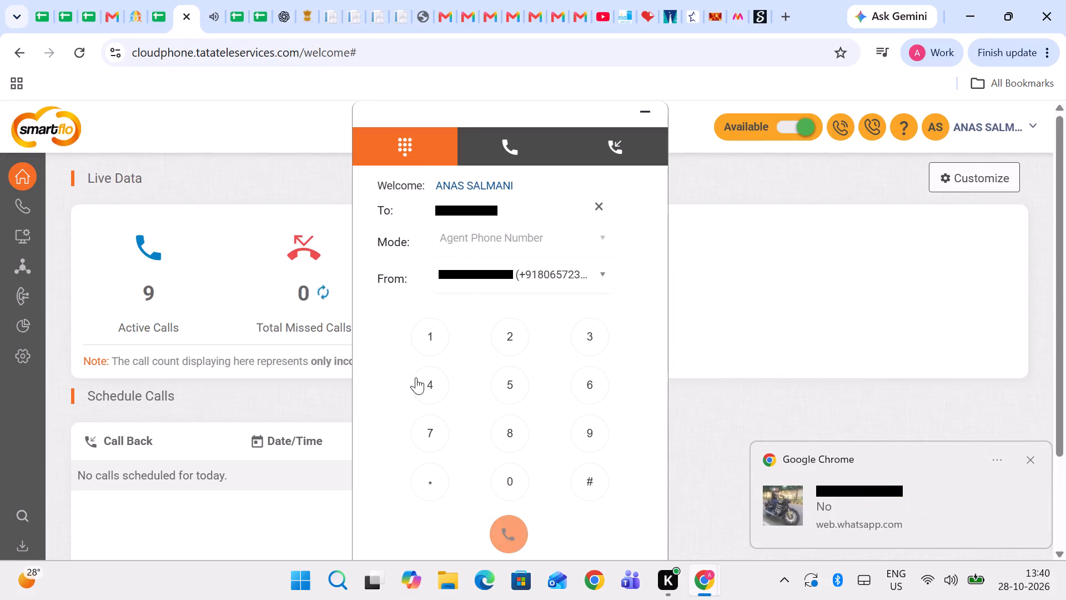
Return to the admin site, close the Communication Log and search All Complaints for the row 28 client's phone number.
click(134, 0)
click(41, 215)
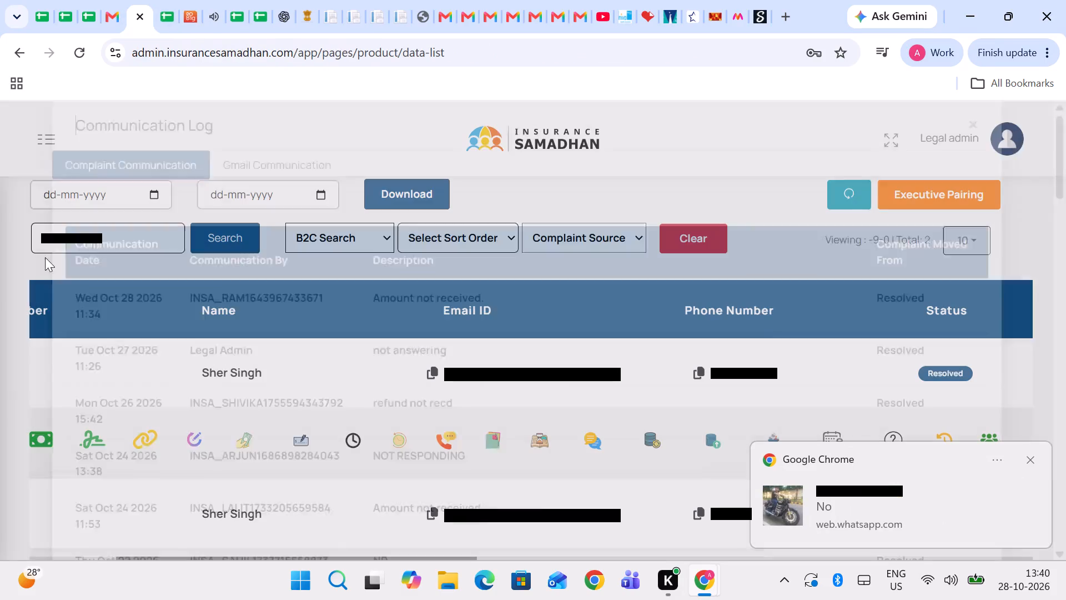
drag(108, 241, 0, 249)
key(ctrl+v)
key(ctrl+Return)
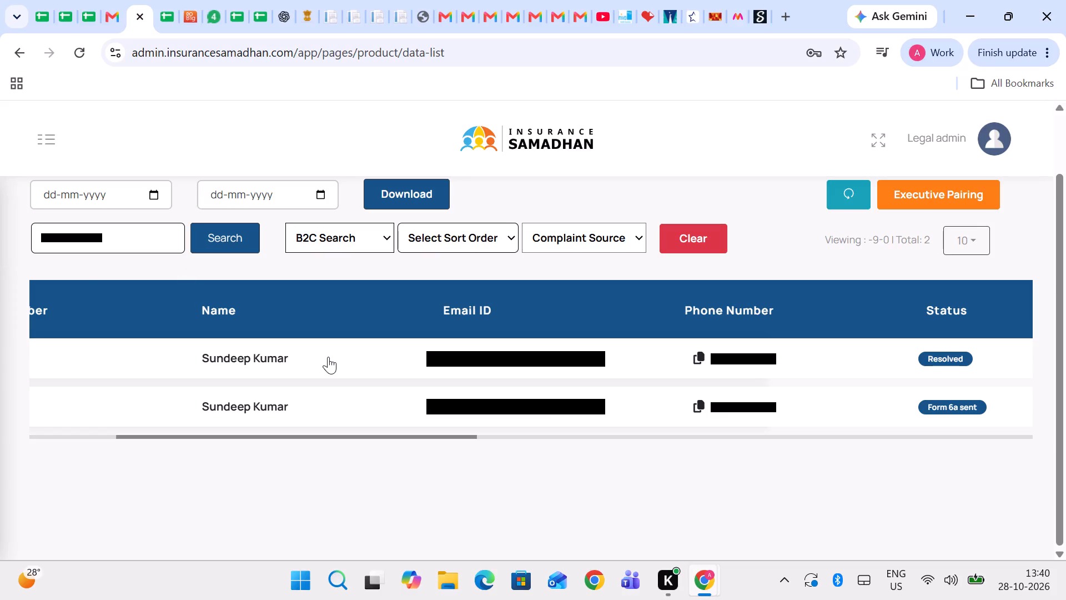
Expand the client's complaint with status Resolved and review its Communication Log entries.
click(328, 357)
click(584, 411)
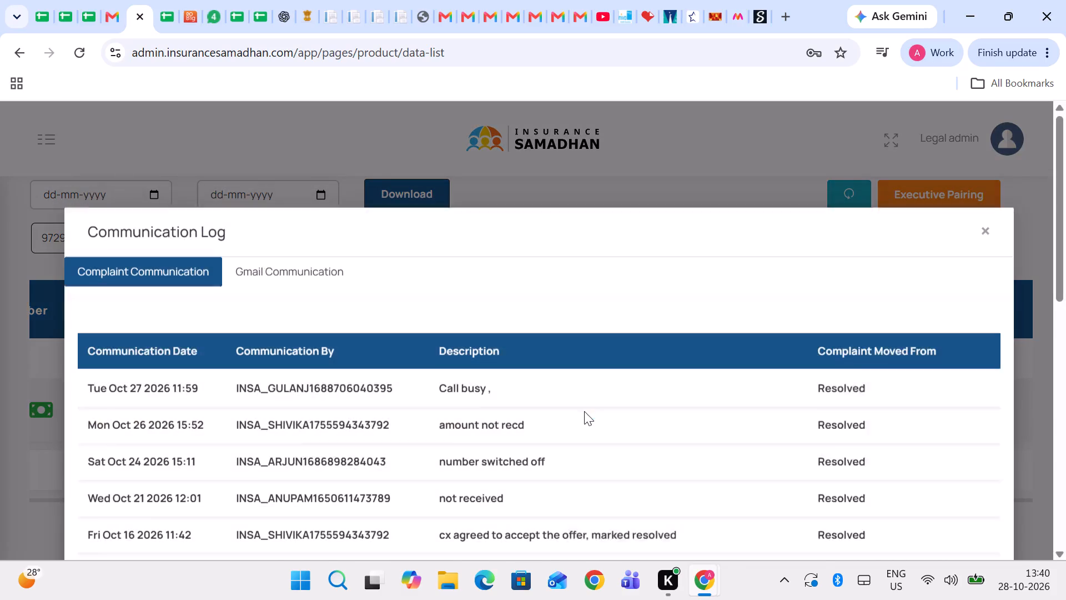
scroll(502, 432, down, 1)
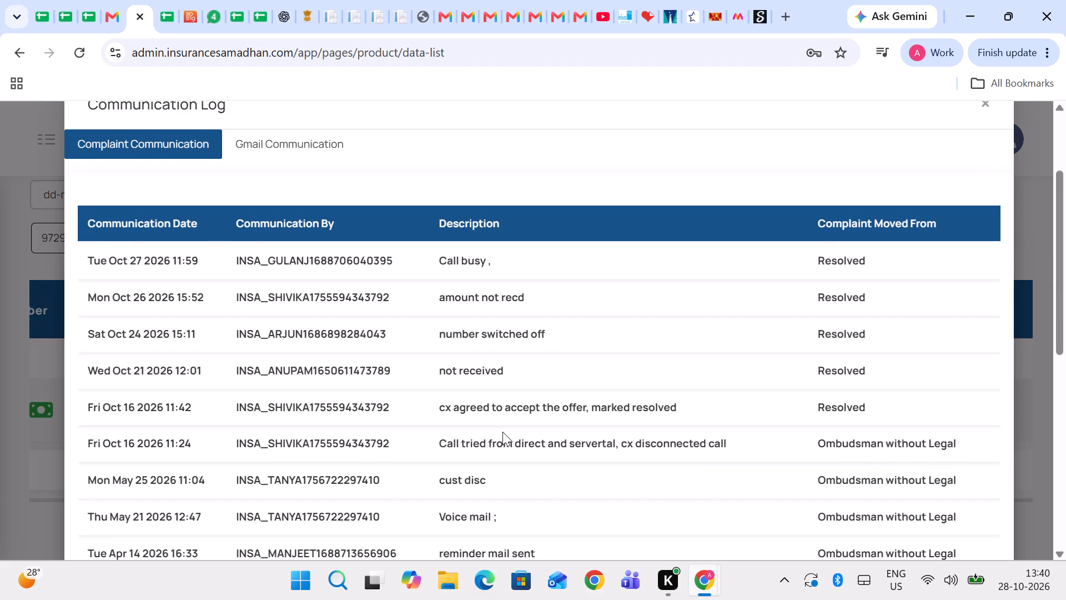
scroll(502, 432, down, 1)
scroll(502, 432, up, 1)
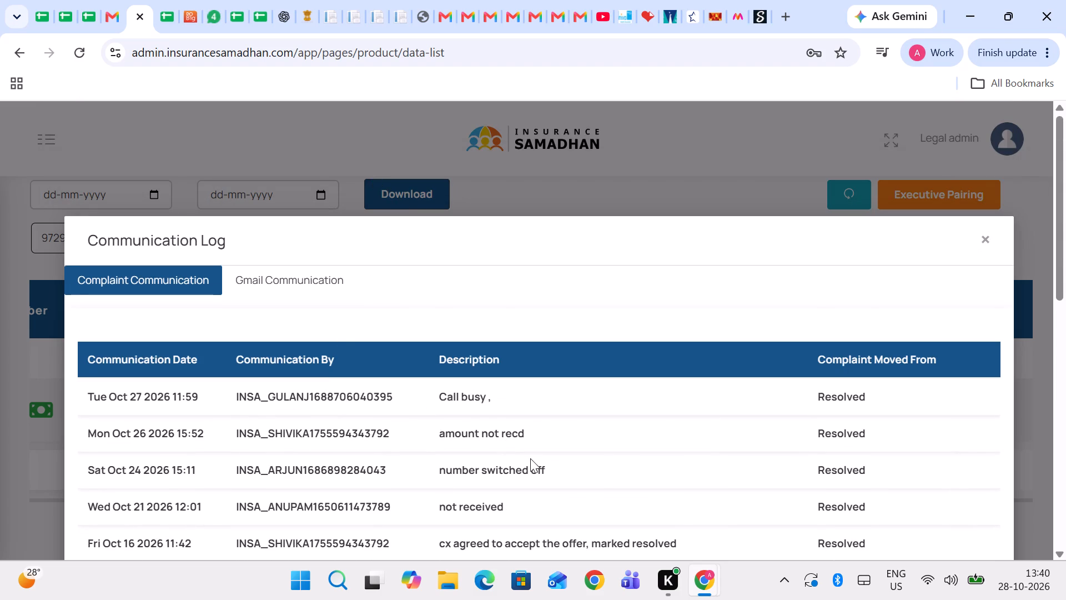
scroll(530, 458, down, 4)
Start a new comment in the Resolved complaint's Communication Log, ready for its Communication Description.
click(642, 533)
click(627, 514)
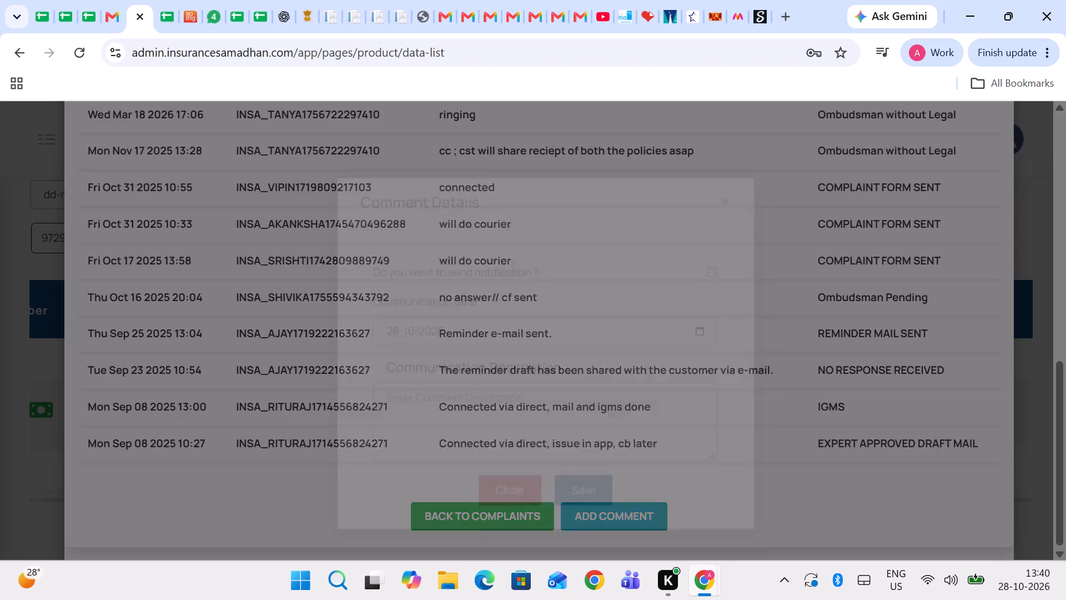
click(467, 447)
Reorder the browser tabs, moving RESOLVED SHEET OCTOBER 2026 just after the admin site and OCTOBER RECOVERY 2026 just after Smartflo.
click(162, 0)
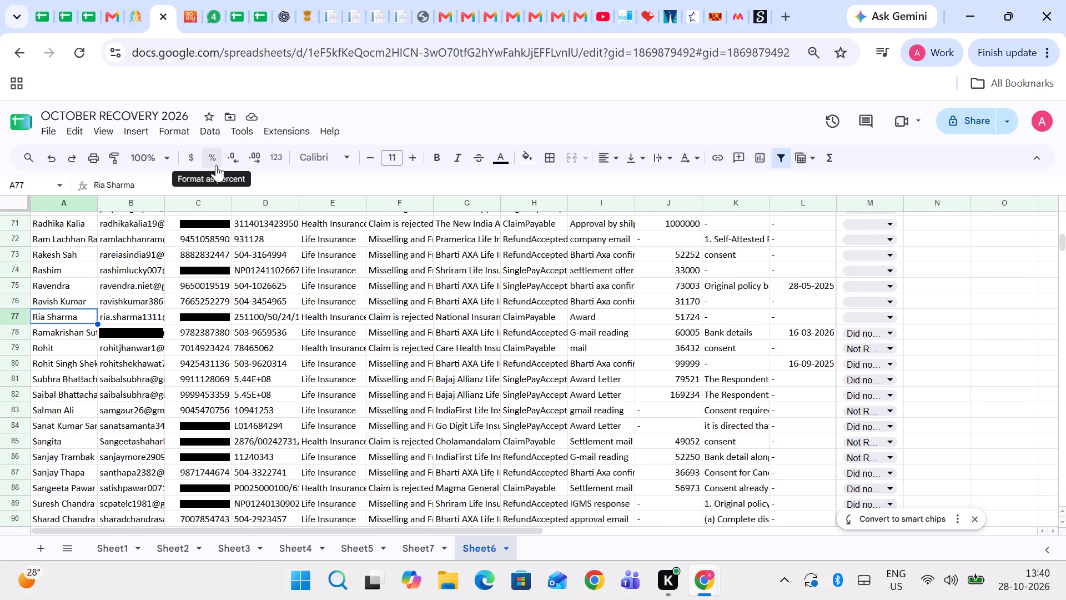
click(82, 0)
drag(82, 0, 134, 0)
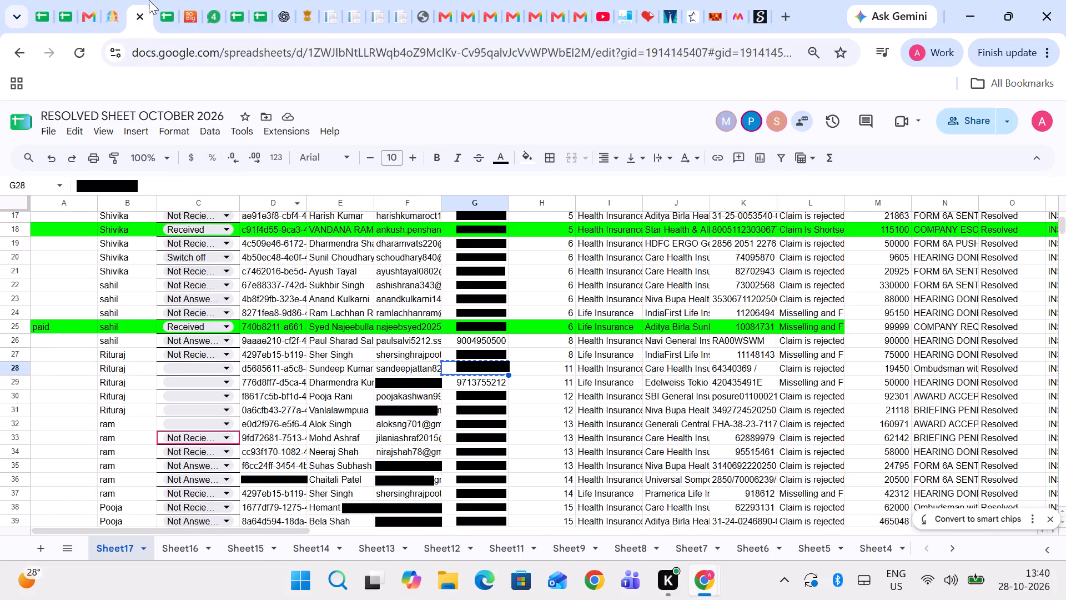
click(150, 0)
click(156, 0)
drag(157, 0, 177, 0)
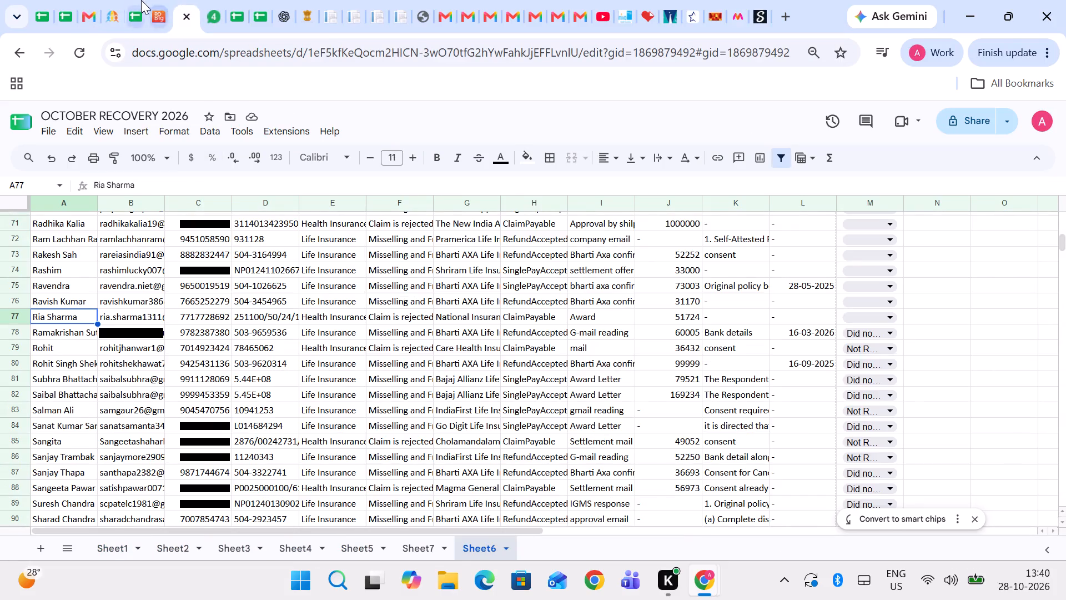
In RESOLVED SHEET OCTOBER 2026, set the call status in row 28 to Not Recieved.
click(140, 0)
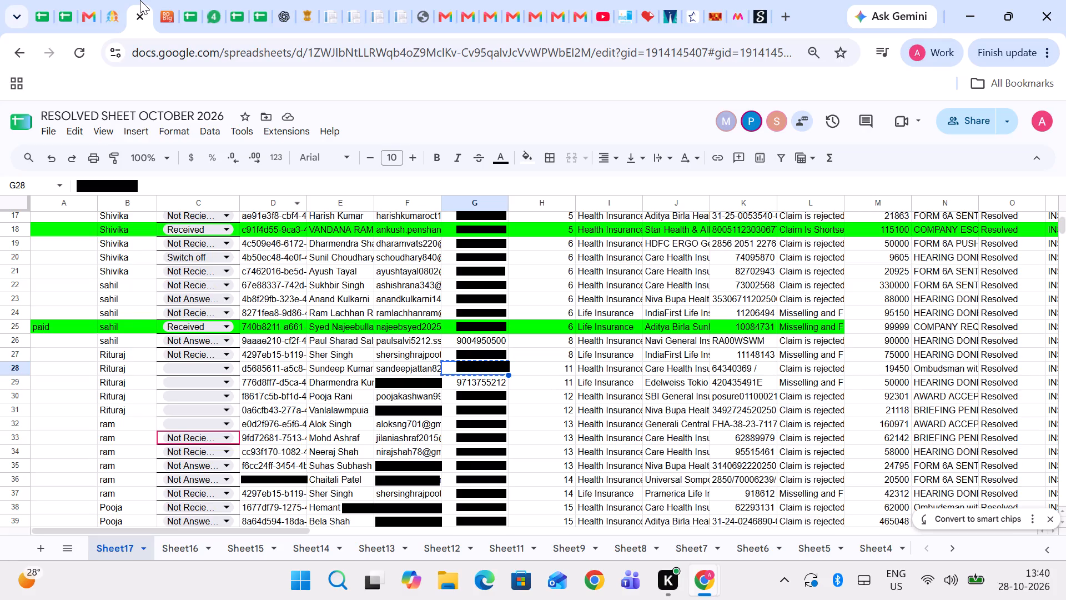
key(Left)
key(Left)
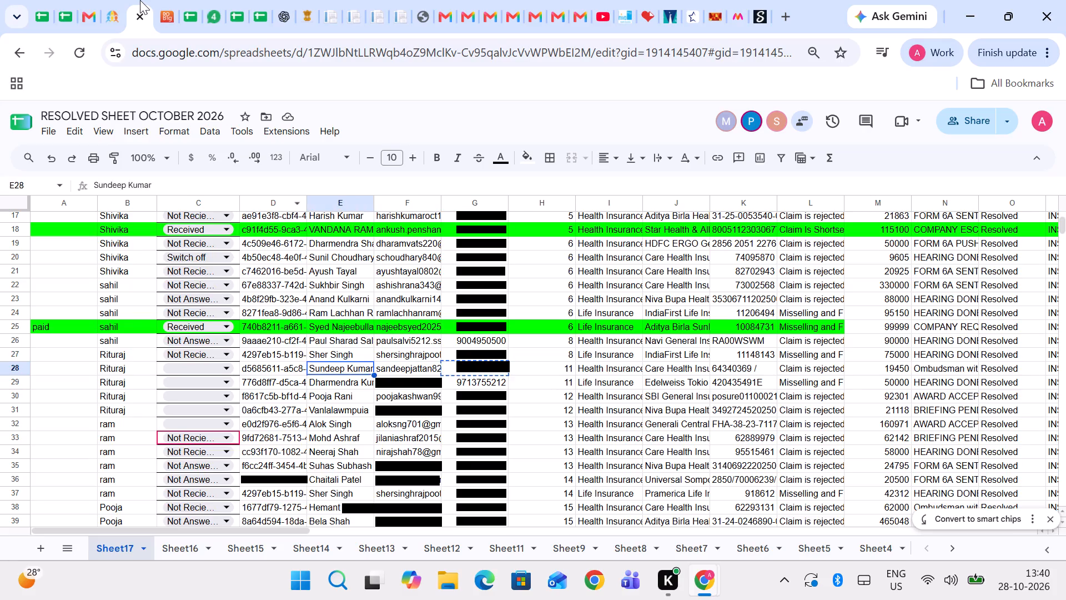
key(Left)
key(Left)
key(Left)
key(Right)
key(Return)
key(Down)
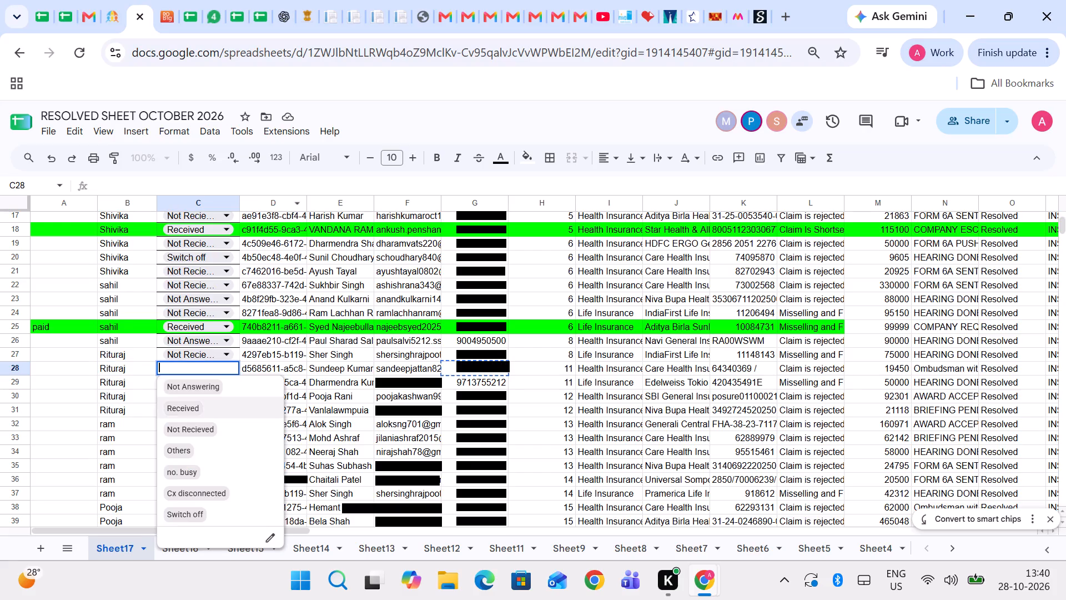
key(Down)
key(Return)
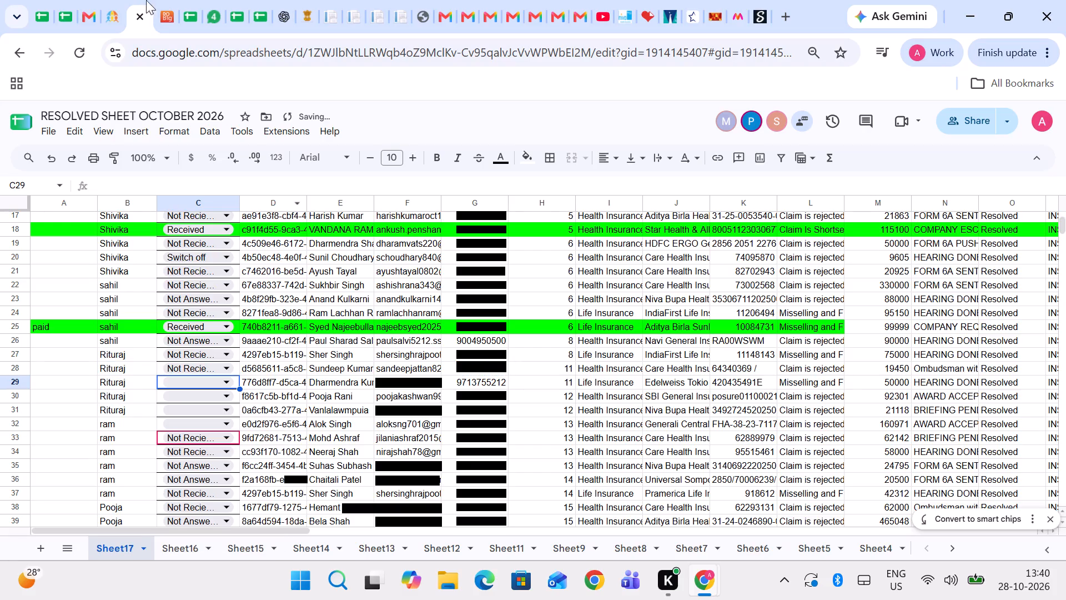
Back in the admin site, save the comment "not received" on the Resolved complaint, check the Communication Log and close it.
click(104, 0)
text(not received)
key(space)
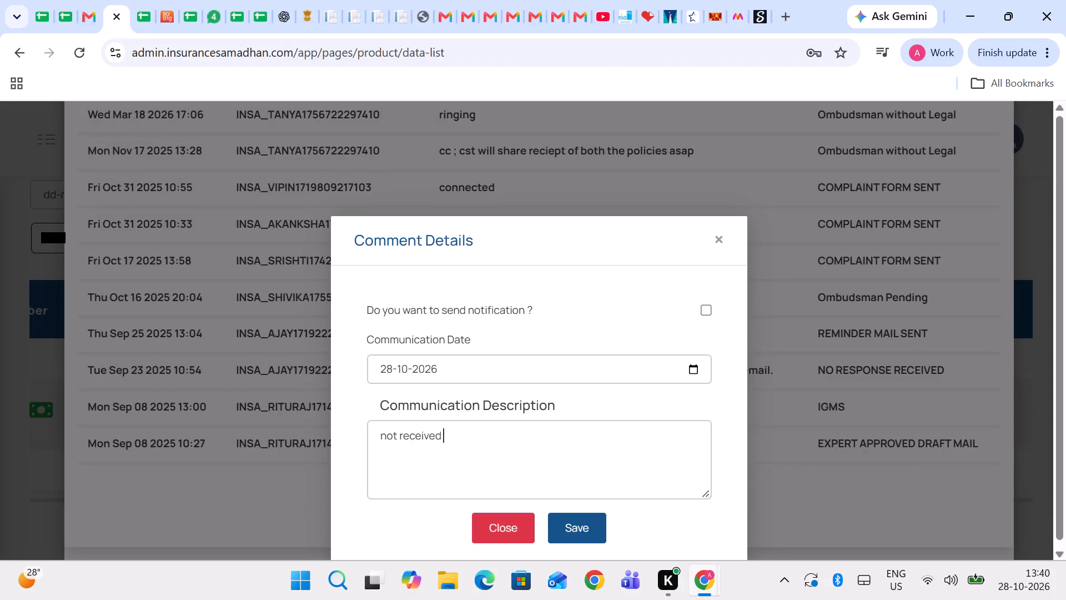
click(599, 543)
scroll(455, 324, up, 4)
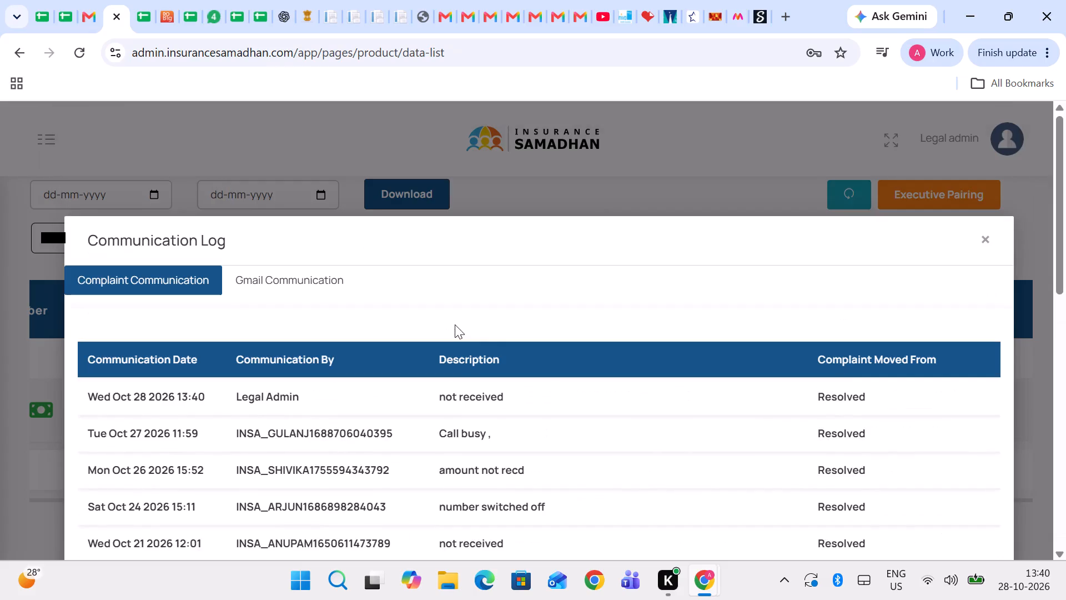
scroll(455, 324, down, 1)
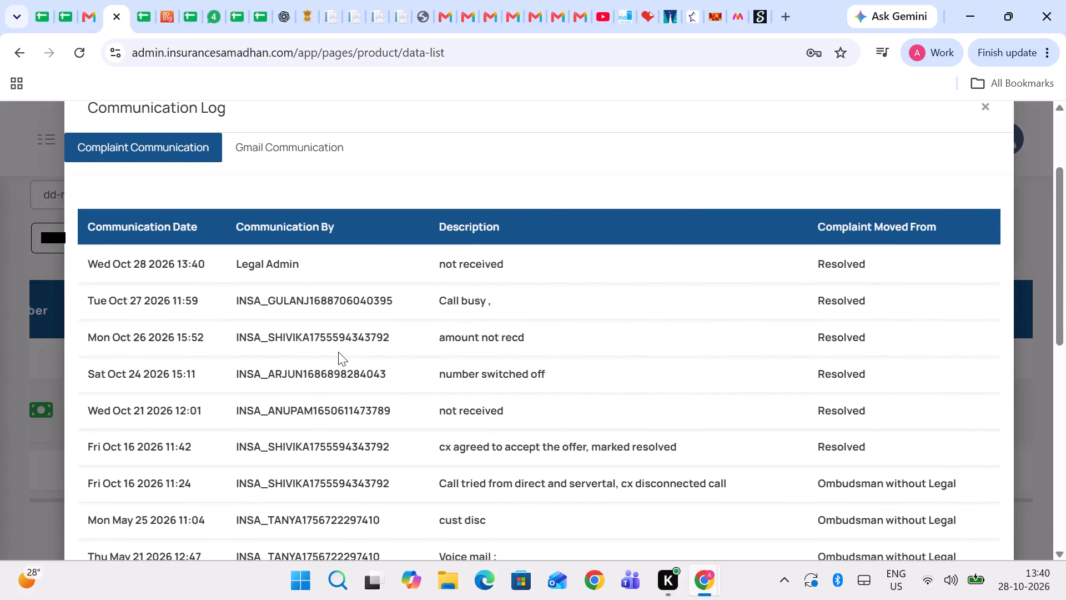
scroll(335, 353, up, 3)
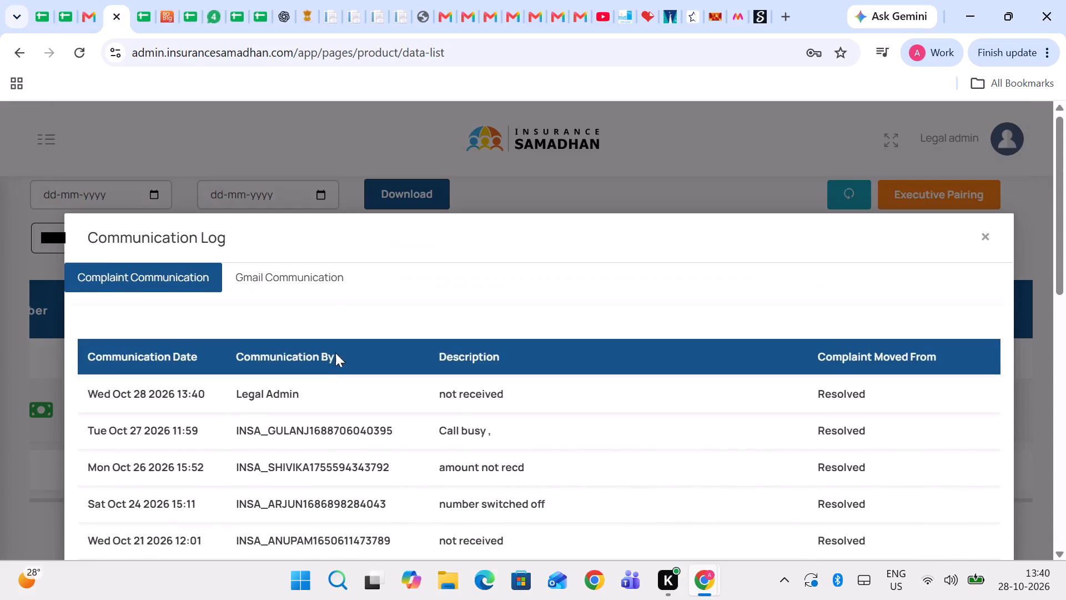
click(310, 179)
Open the complaint details of the client's Resolved Care Health Insurance complaint and review its fields.
scroll(399, 394, right, 3)
click(224, 346)
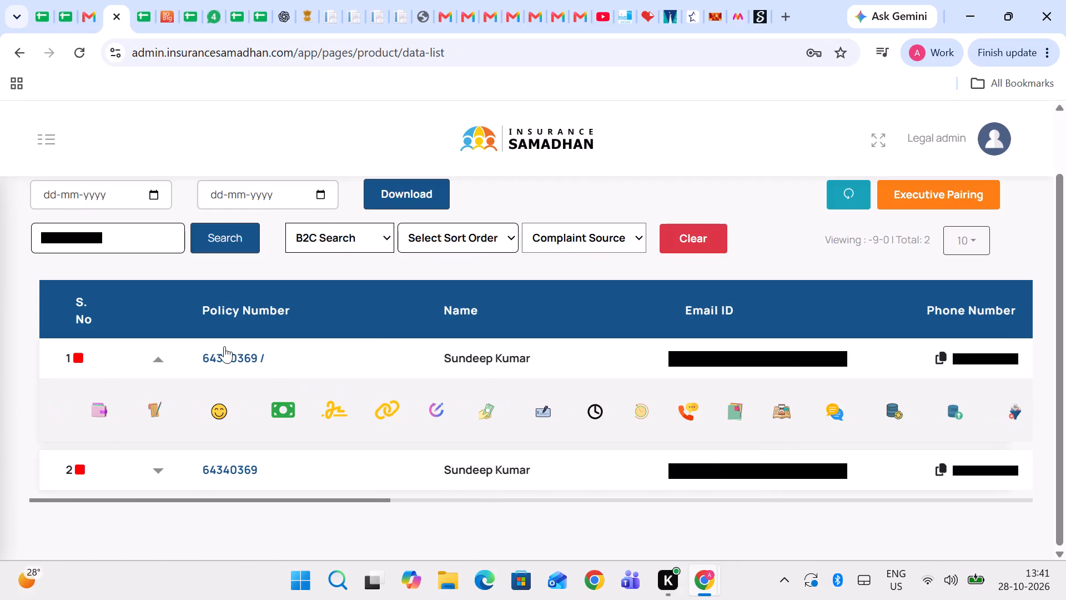
click(229, 356)
scroll(404, 435, down, 1)
scroll(506, 471, down, 1)
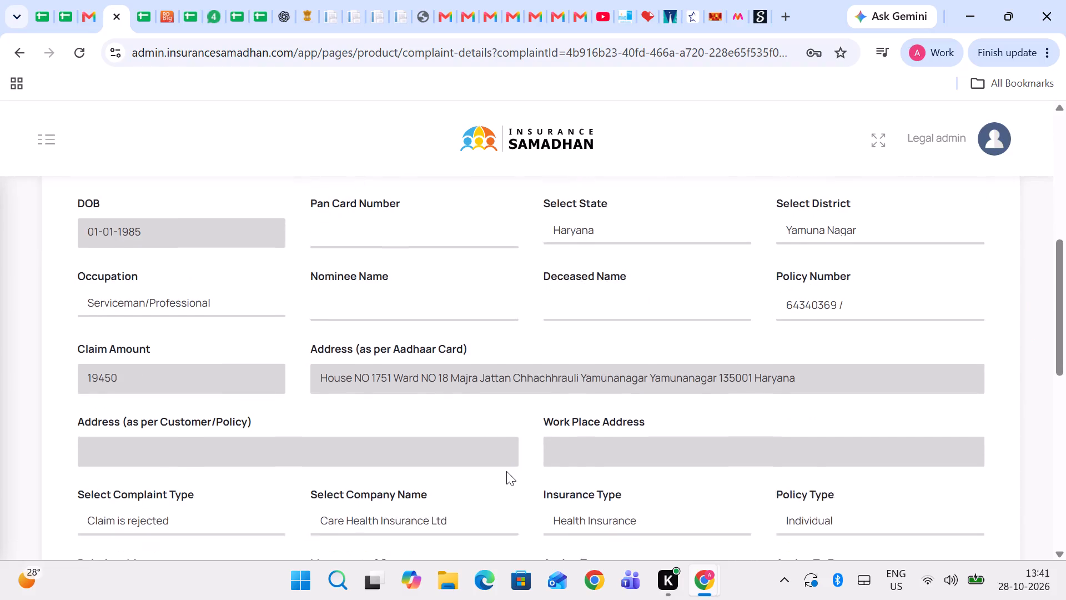
scroll(506, 471, down, 2)
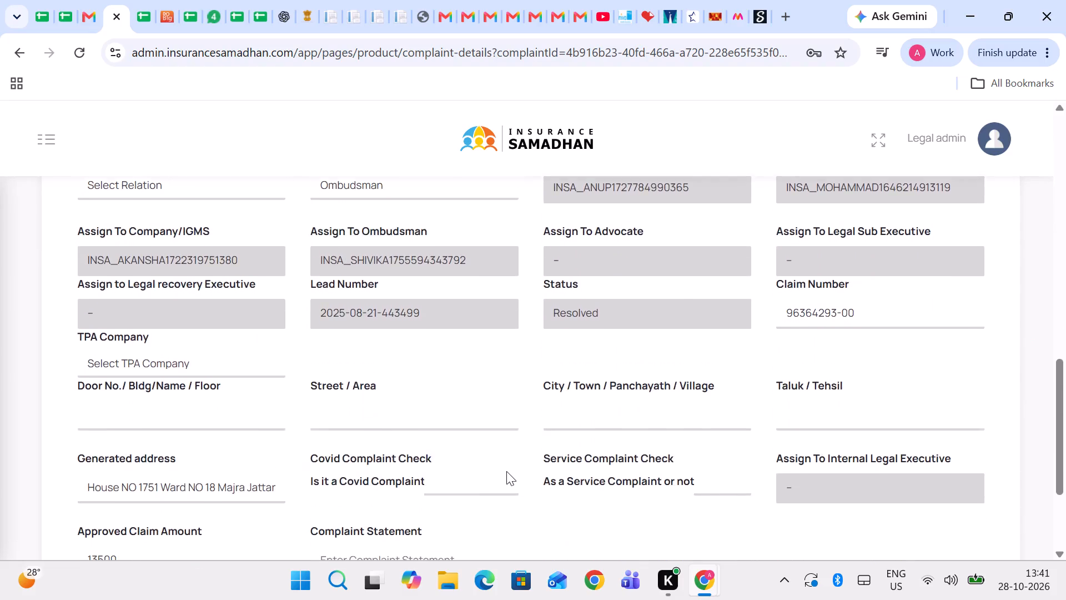
scroll(506, 471, down, 1)
Review the complaint's Resolution section, open the resolution proof PDF, read the consent letter and close it.
scroll(506, 471, up, 1)
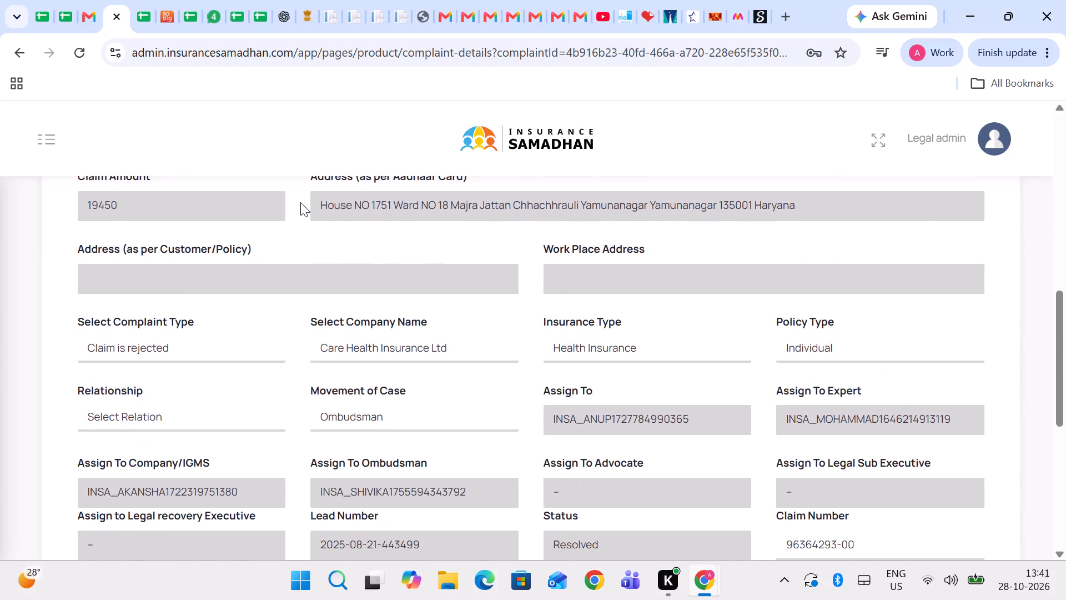
scroll(283, 276, up, 3)
click(416, 261)
scroll(369, 361, down, 1)
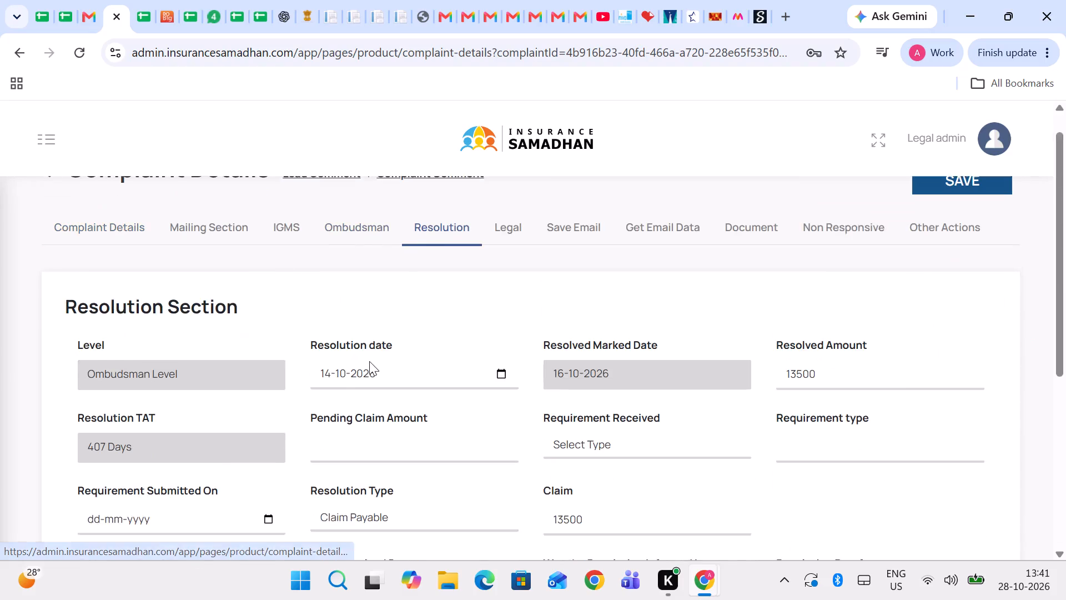
click(94, 382)
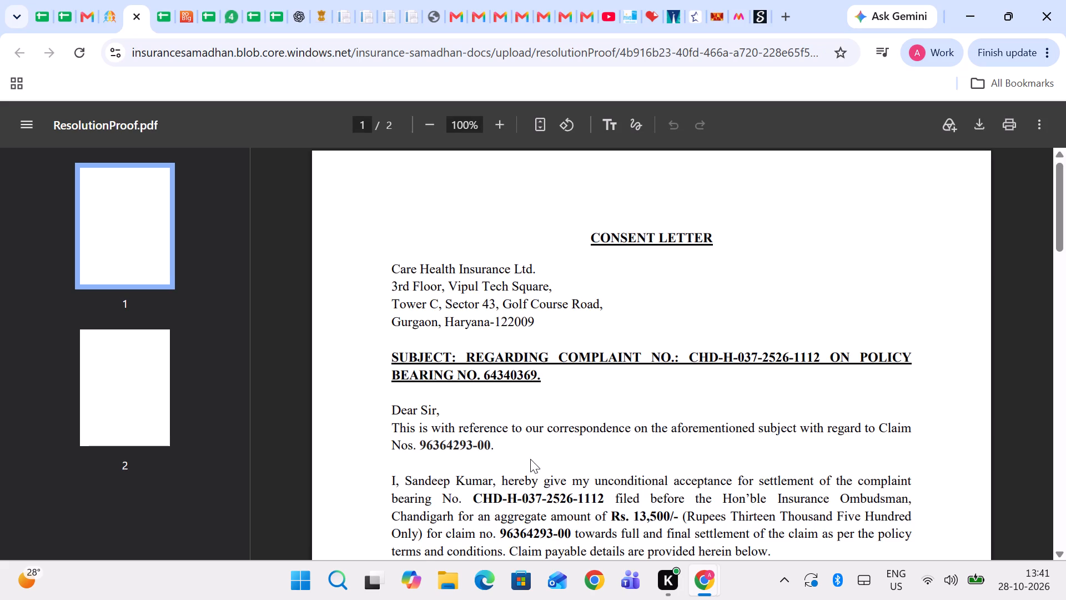
scroll(530, 459, down, 4)
scroll(530, 459, up, 2)
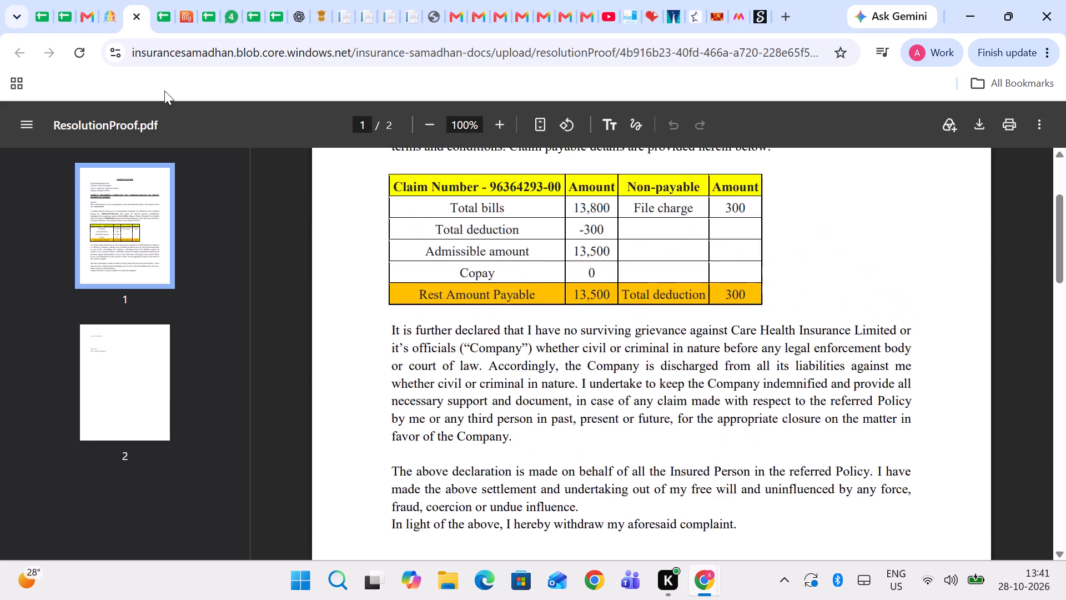
click(133, 18)
In RESOLVED SHEET OCTOBER 2026, look across the case details in row 31.
click(133, 12)
key(Left)
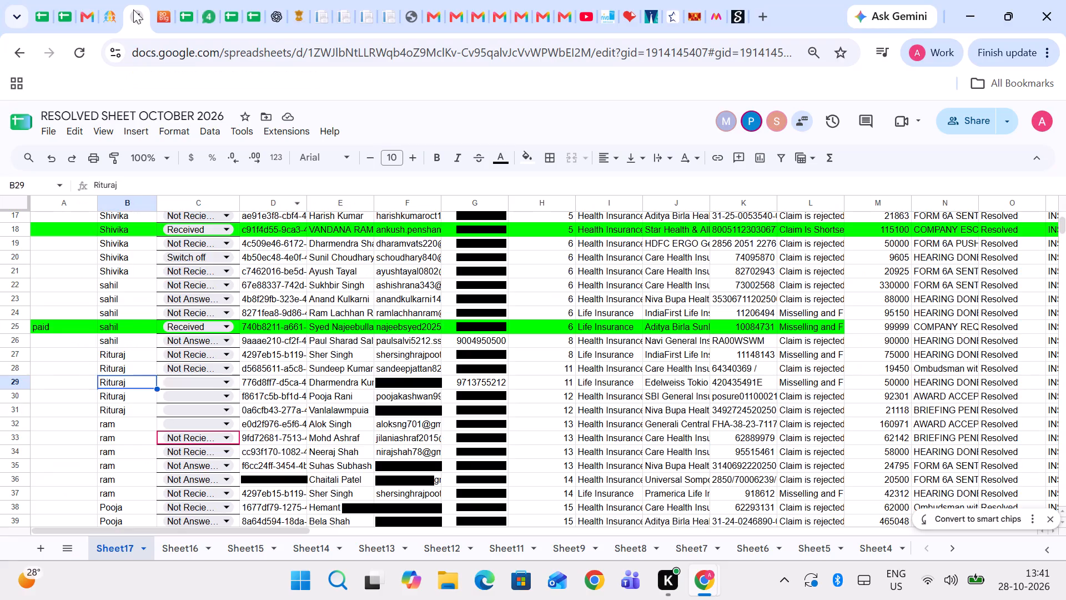
key(Down)
key(Right)
key(Right)
key(Down)
key(Right)
key(Down)
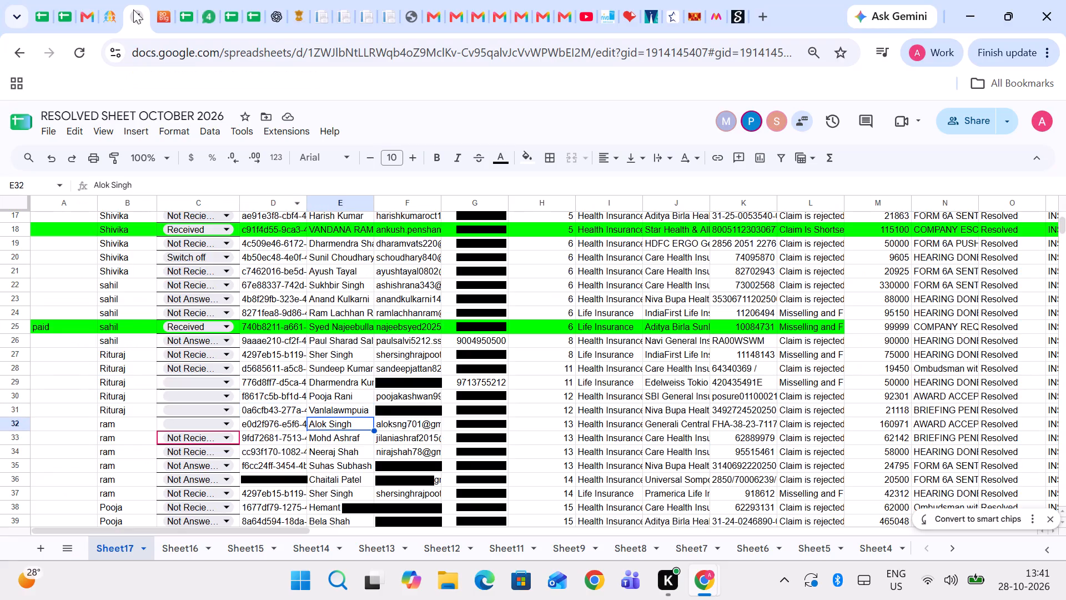
key(Left)
key(Left)
key(Up)
key(Right)
key(Right)
key(Right)
key(ctrl+Right)
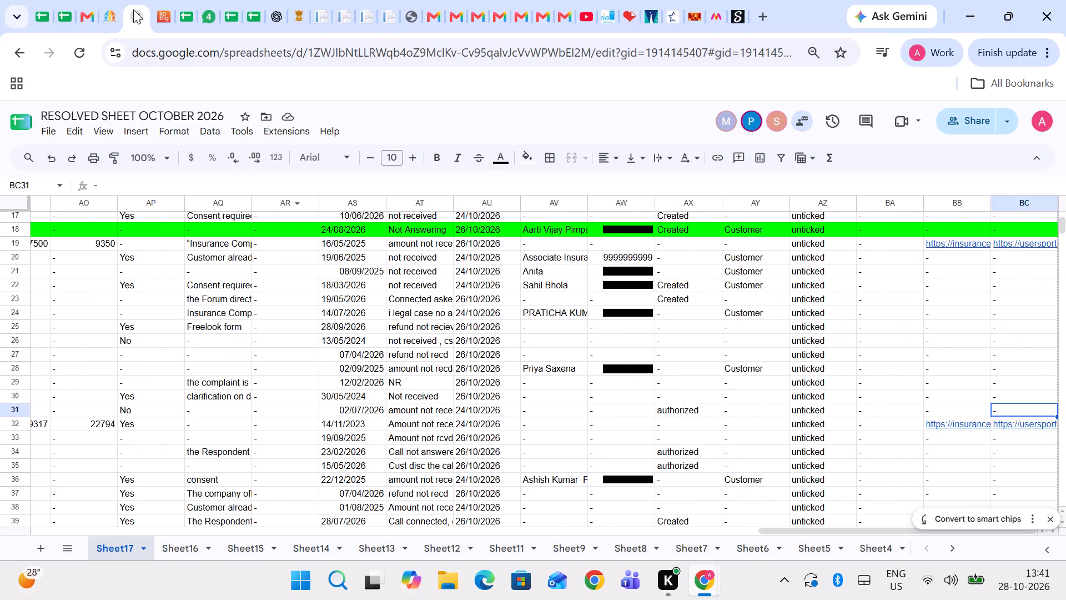
key(Left)
key(Left)
key(Left)
key(Left)
key(Left)
key(Left)
key(Left)
key(Left)
key(Left)
key(Left)
key(Left)
key(Left)
key(Left)
key(Left)
key(Left)
key(Left)
key(Left)
key(Left)
key(Left)
key(Left)
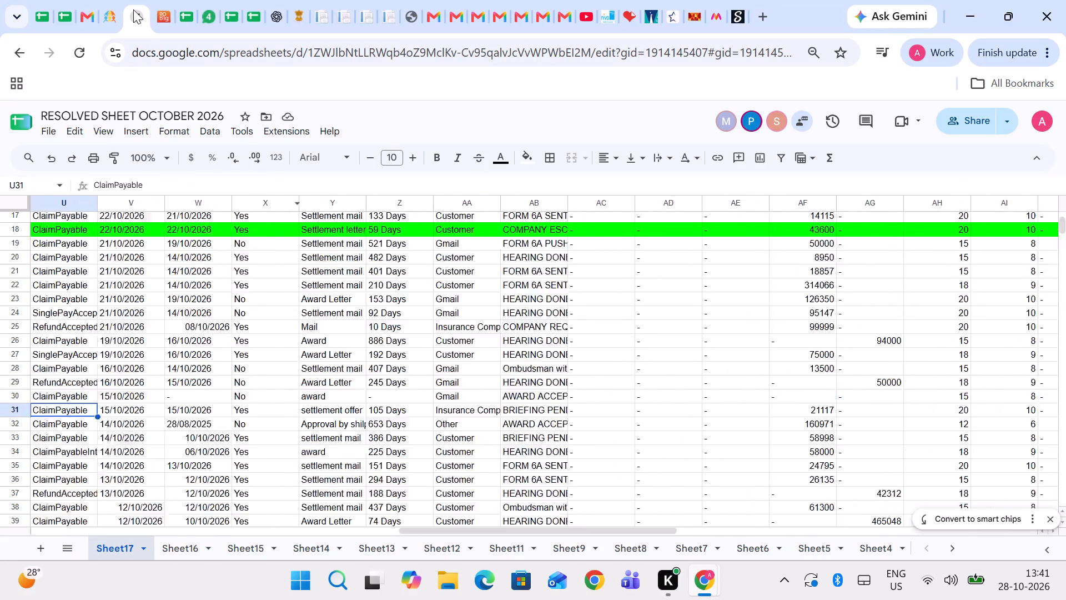
key(Right)
key(Right)
key(Right)
key(Right)
key(Right)
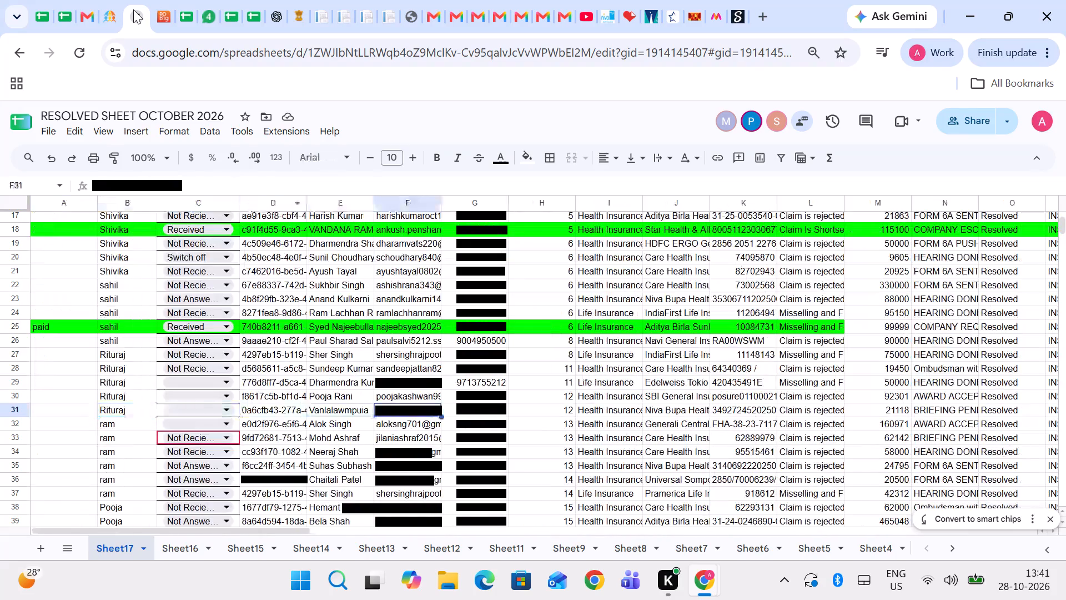
Copy the client's phone number from row 31 and call it from the Smartflo dialer.
key(Right)
key(ctrl+c)
click(157, 0)
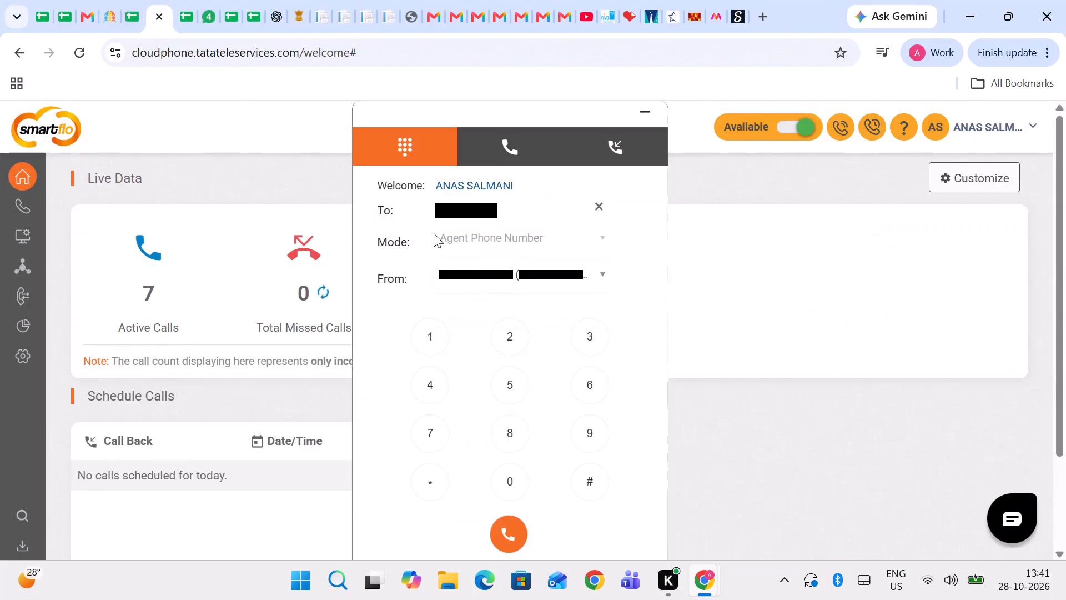
triple_click(460, 215)
key(ctrl+v)
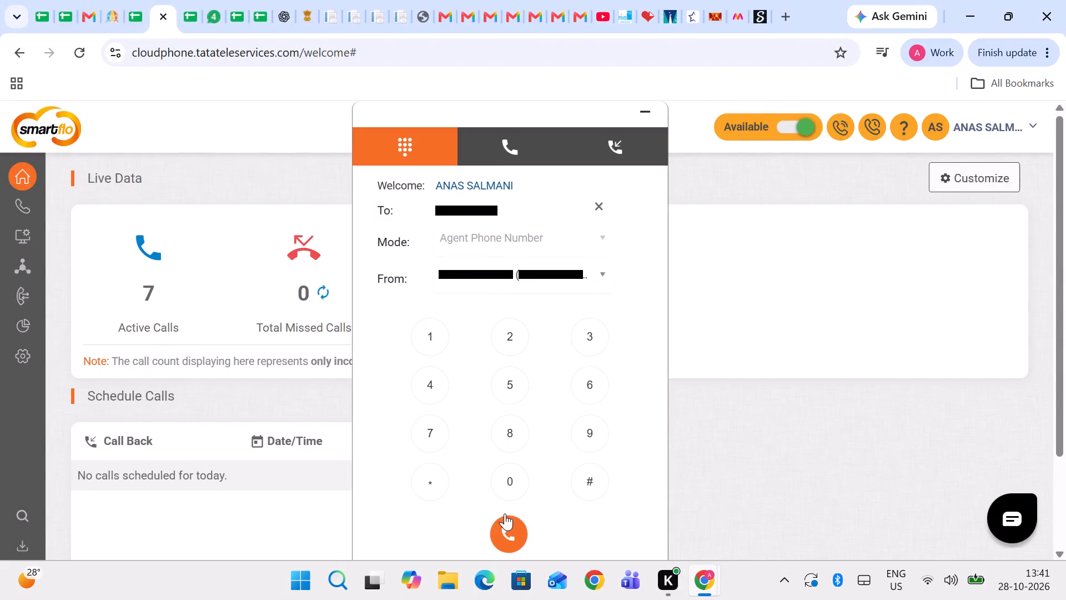
click(512, 531)
In the admin site, go back to the All Complaints list and search for the copied phone number.
click(138, 0)
click(115, 0)
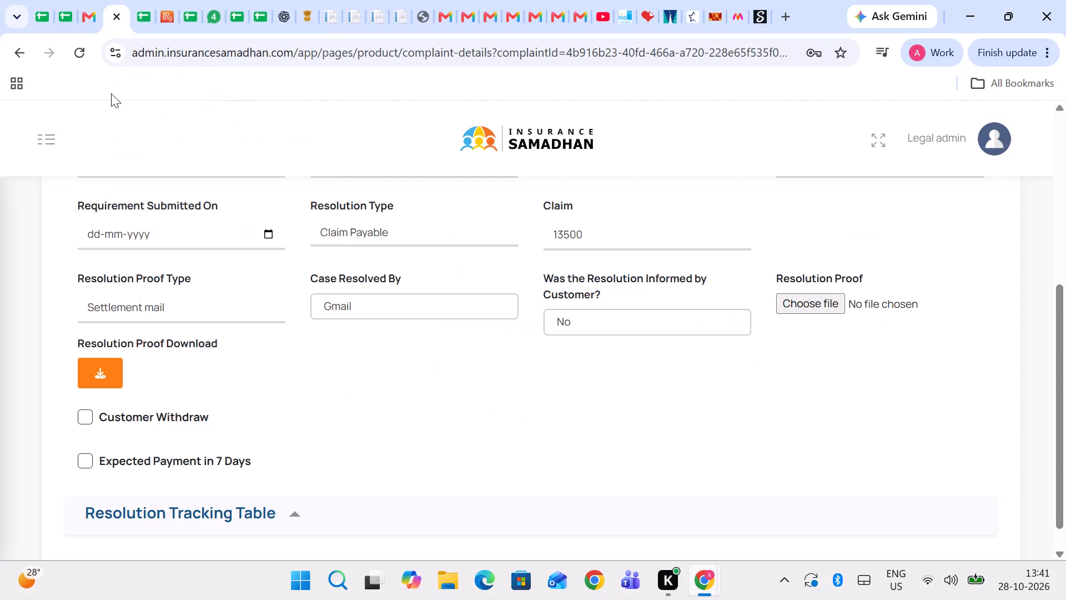
scroll(115, 202, up, 2)
click(53, 192)
drag(132, 304, 17, 313)
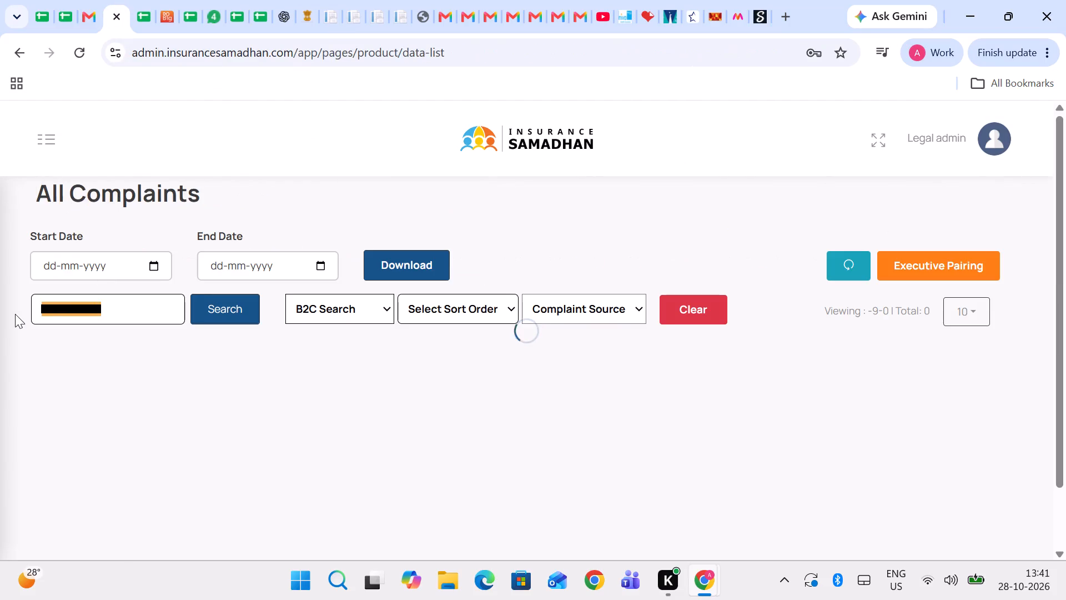
key(ctrl+v)
key(ctrl+Return)
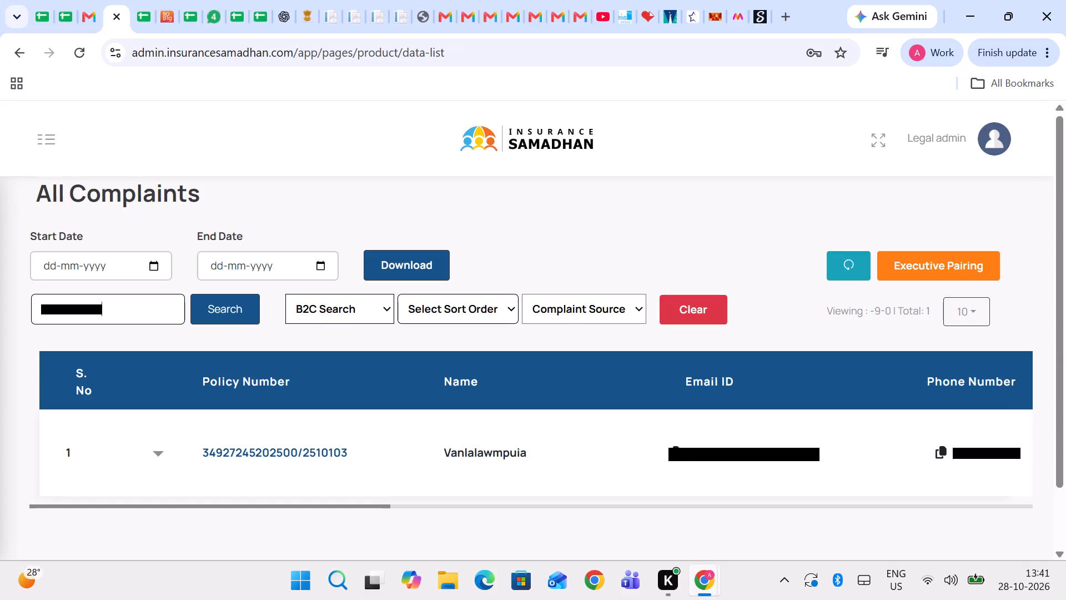
Open the Communication Log of the found complaint and look through its entries.
scroll(274, 461, down, 1)
scroll(467, 393, left, 1)
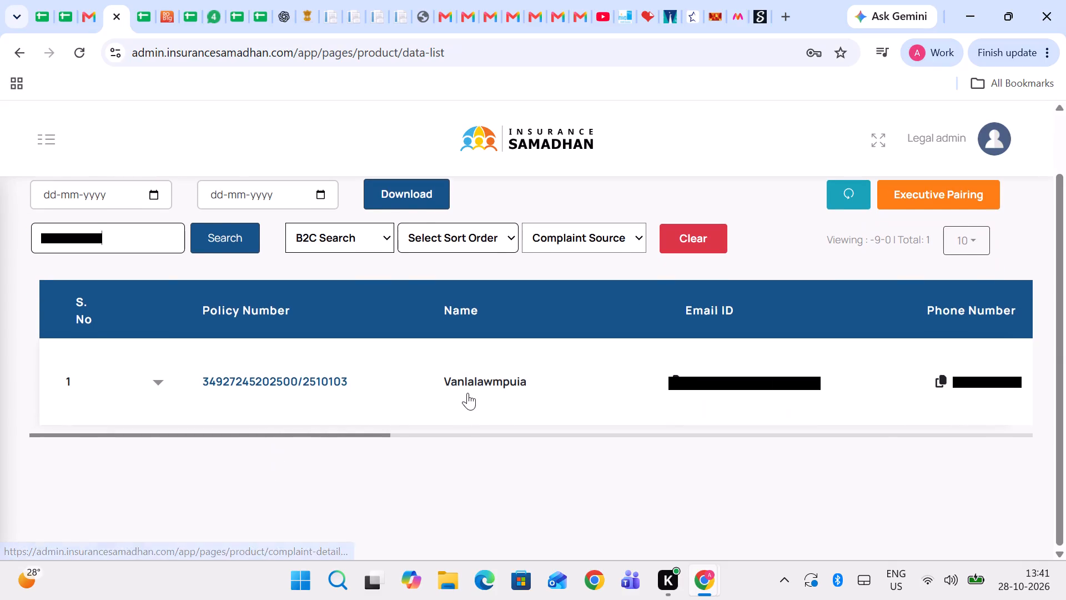
scroll(467, 393, left, 1)
scroll(490, 388, right, 1)
click(522, 389)
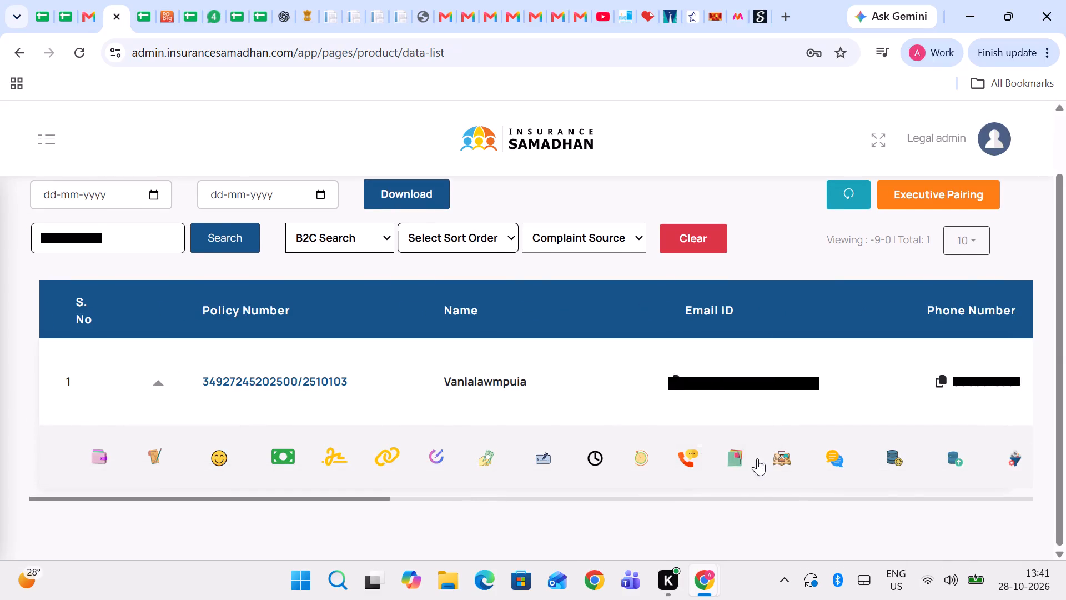
click(835, 457)
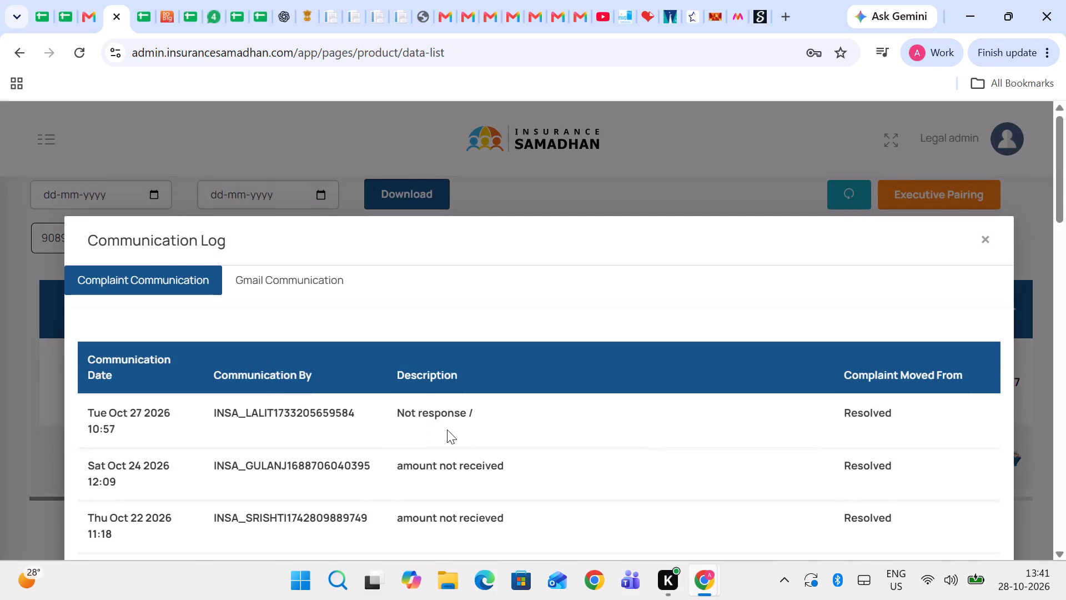
scroll(447, 429, down, 9)
Add the comment "busy" to the complaint, save it and close the Communication Log.
click(610, 514)
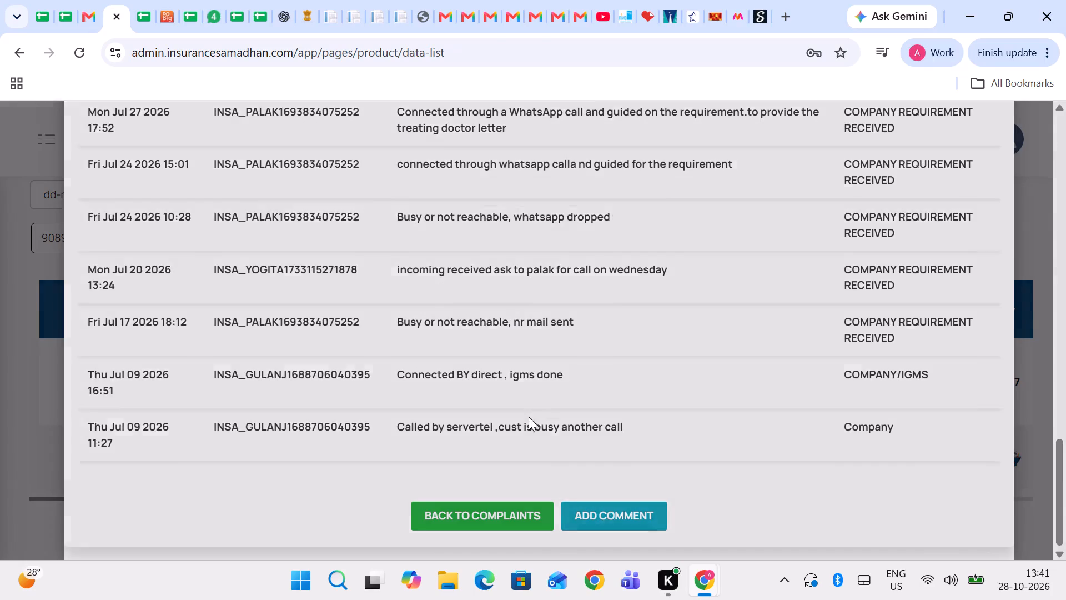
click(489, 434)
text(busy)
key(space)
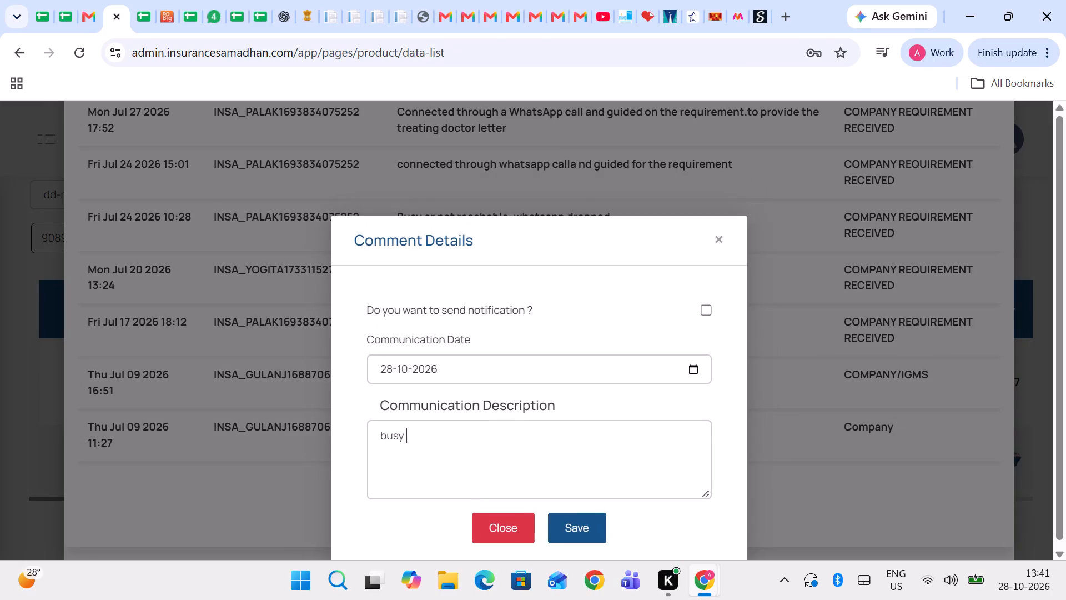
click(574, 528)
click(63, 420)
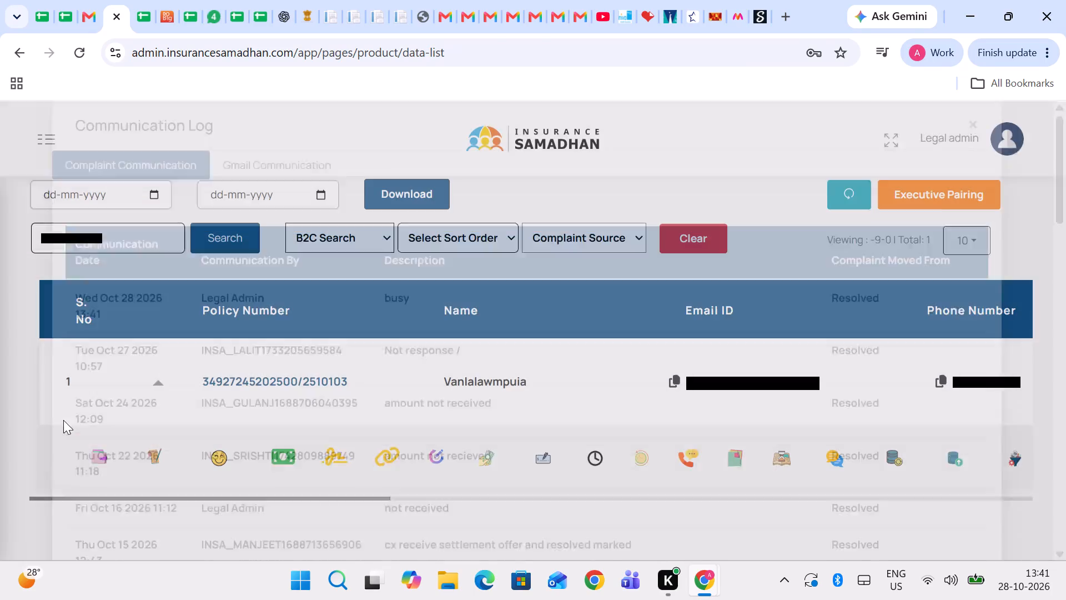
In RESOLVED SHEET OCTOBER 2026, set the call status in row 31 to no. busy.
click(147, 12)
key(Left)
key(Left)
key(Left)
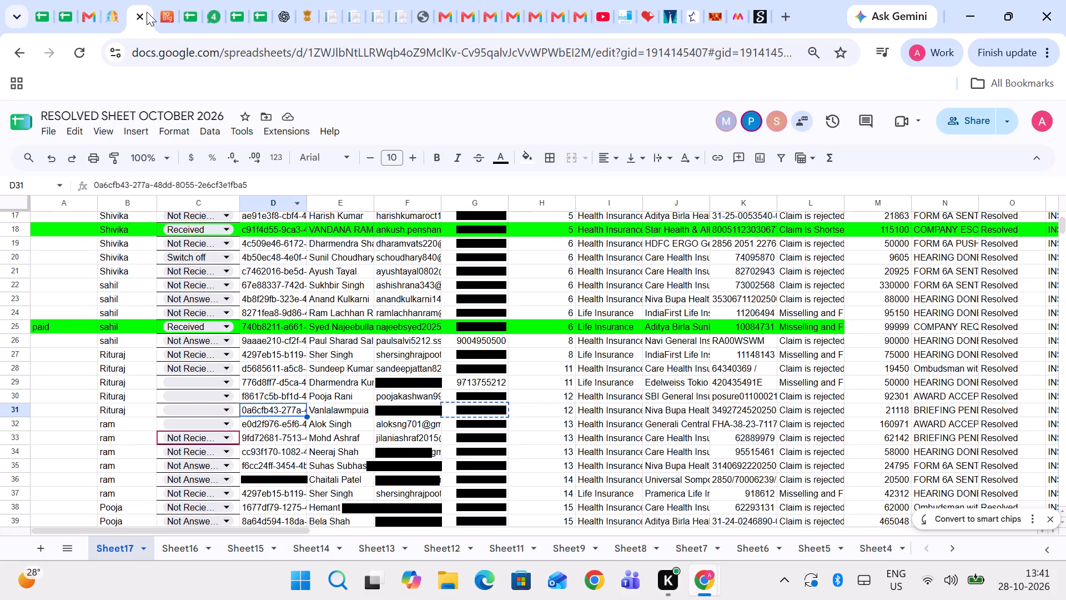
key(Left)
key(Return)
key(Up)
key(Up)
key(Up)
key(Up)
key(Return)
Copy the client's phone number from row 30 and call it from the Smartflo dialer.
key(Up)
key(Up)
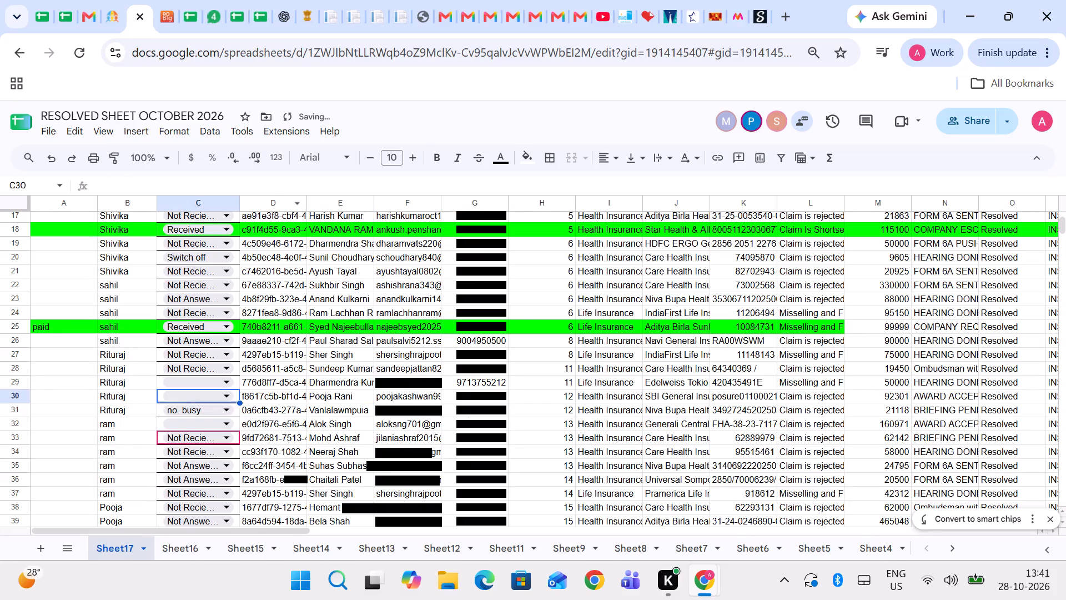
key(Up)
key(Right)
key(Down)
key(Right)
key(Right)
key(Right)
key(ctrl+c)
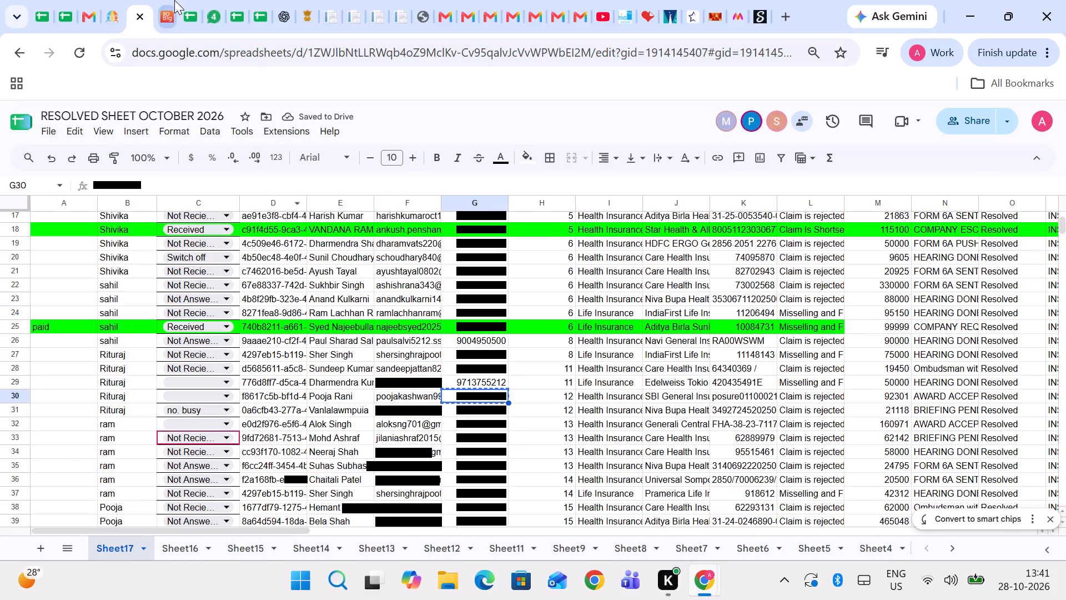
click(177, 0)
double_click(465, 209)
key(ctrl+v)
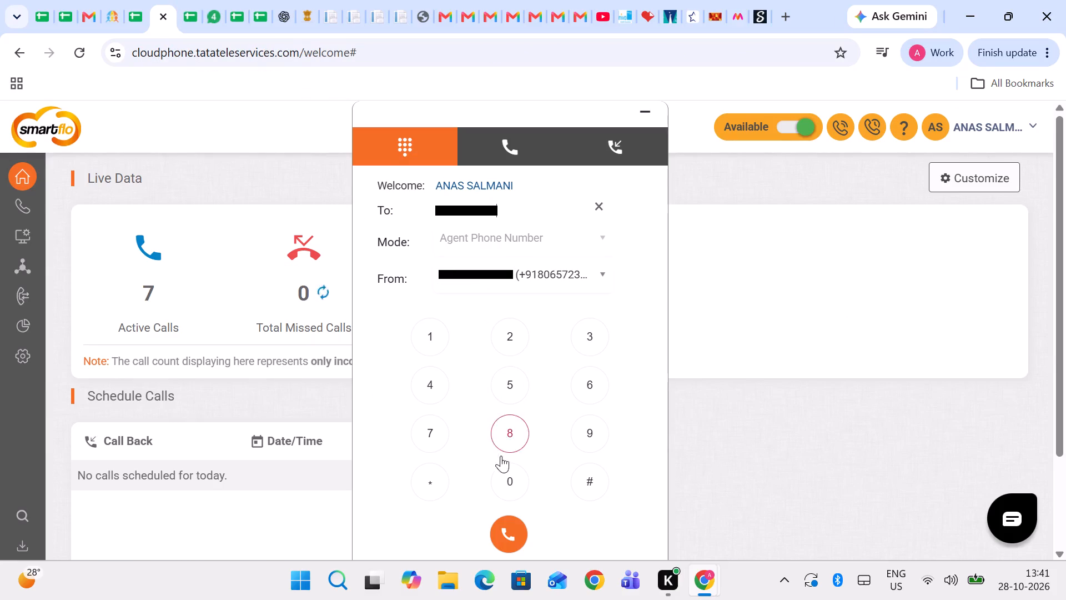
click(497, 545)
In the admin site, search complaints for the copied phone number, then check the Resolved complaint's Communication Log and close it.
click(115, 0)
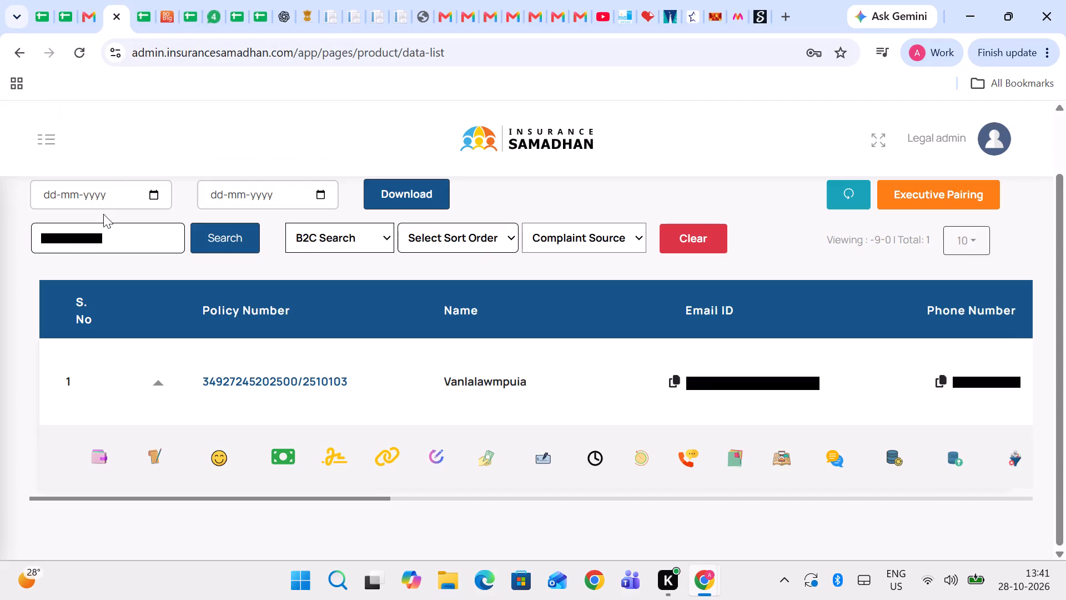
drag(115, 231, 16, 244)
key(ctrl+v)
key(ctrl+Return)
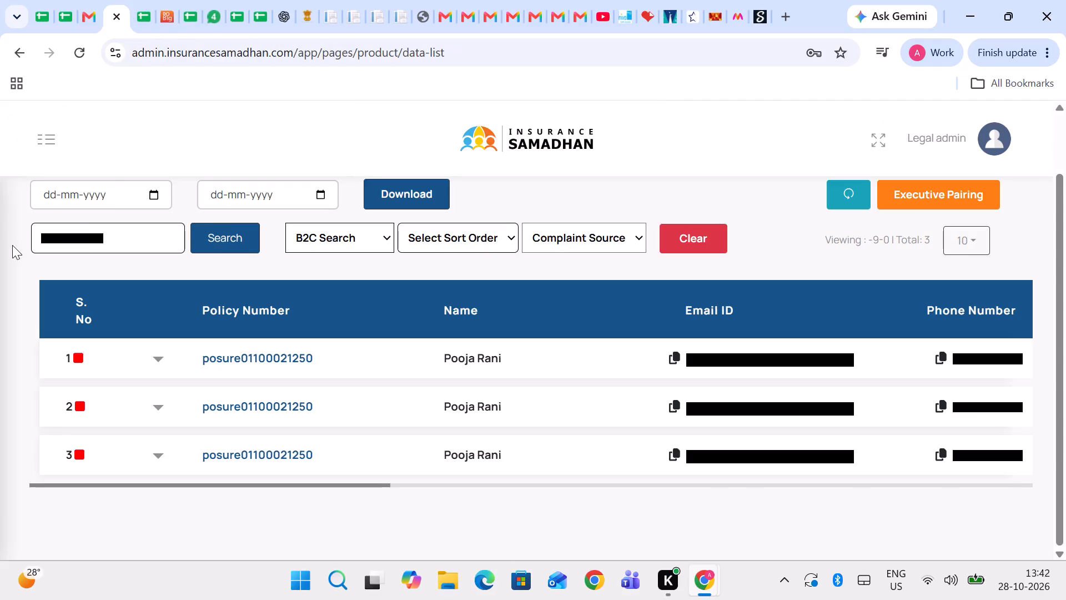
scroll(258, 358, left, 2)
scroll(258, 358, right, 1)
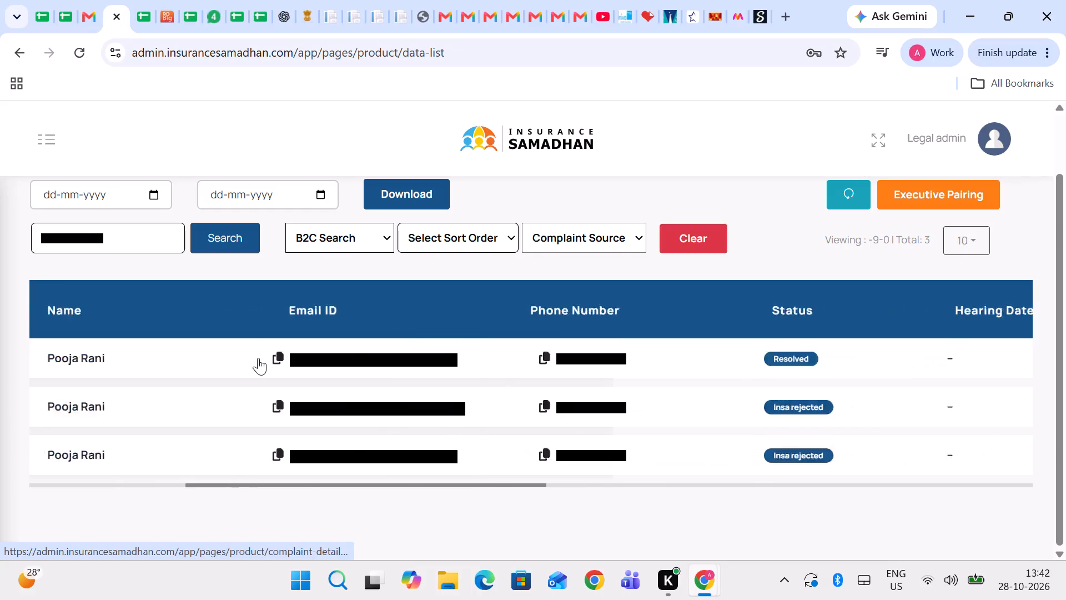
click(485, 363)
click(839, 418)
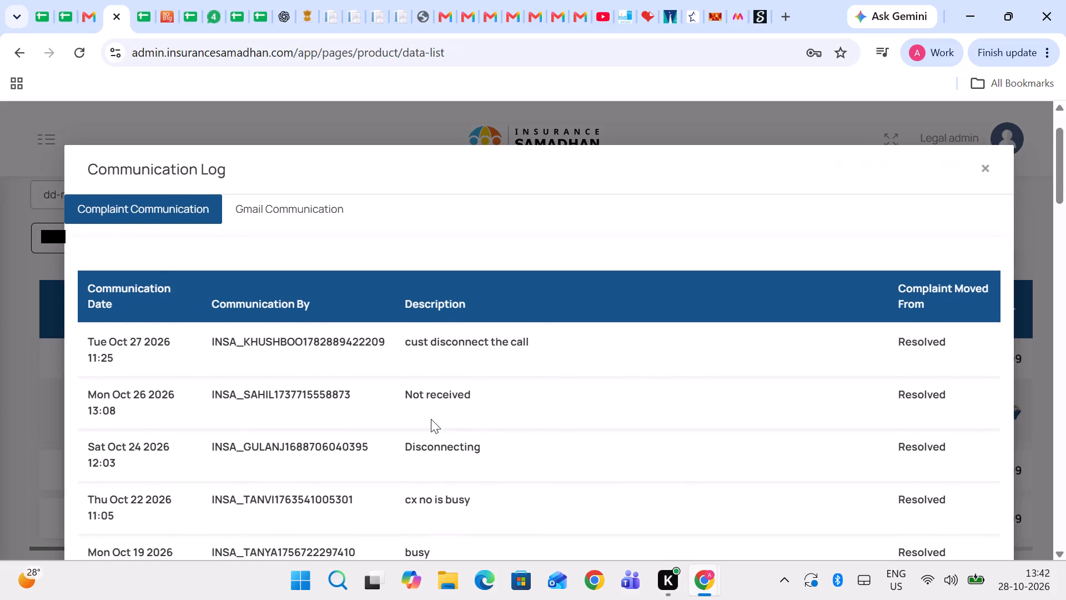
click(303, 114)
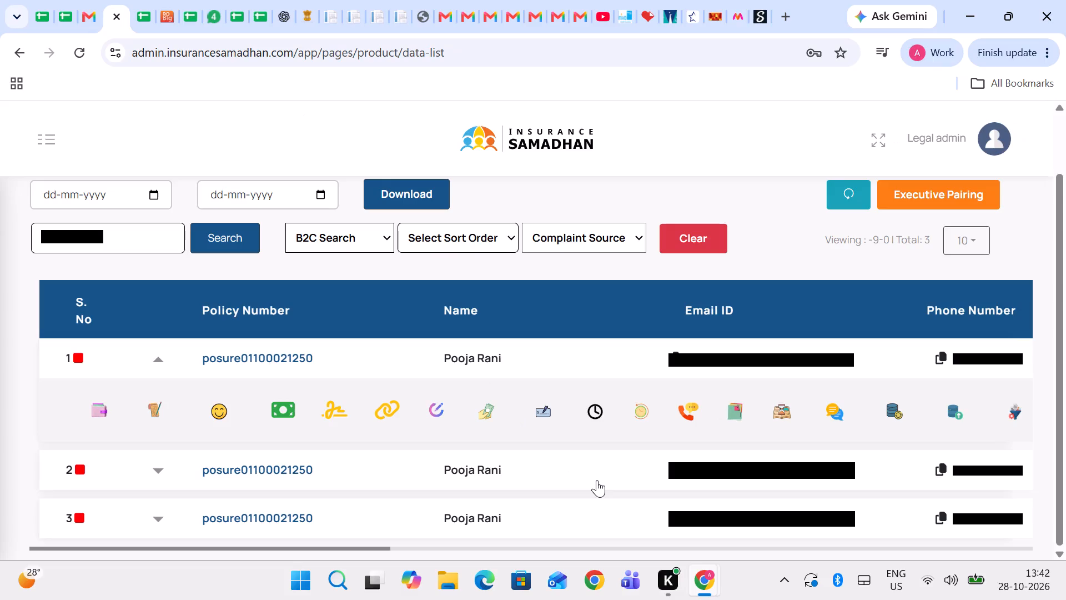
Open the Communication Log of the complaint with Resolved status and go through its past entries.
scroll(579, 468, left, 1)
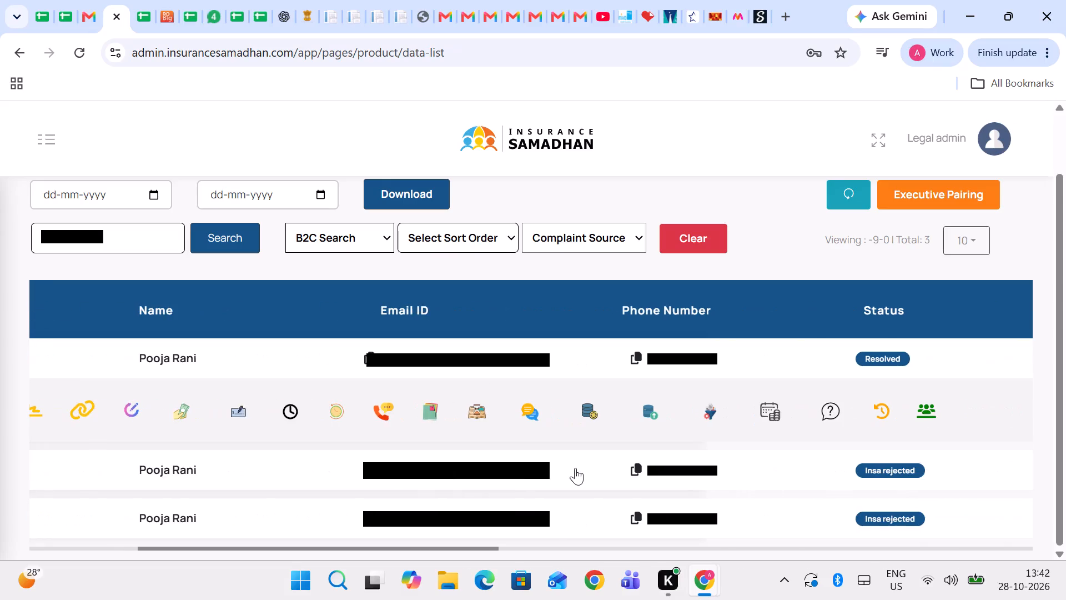
scroll(575, 468, left, 1)
scroll(575, 468, right, 1)
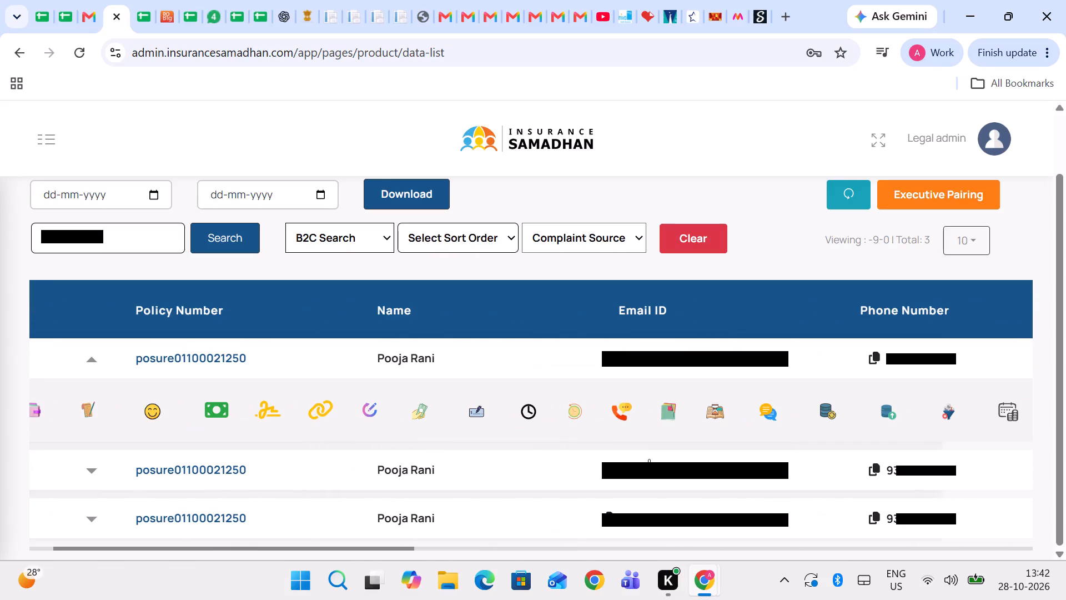
click(763, 413)
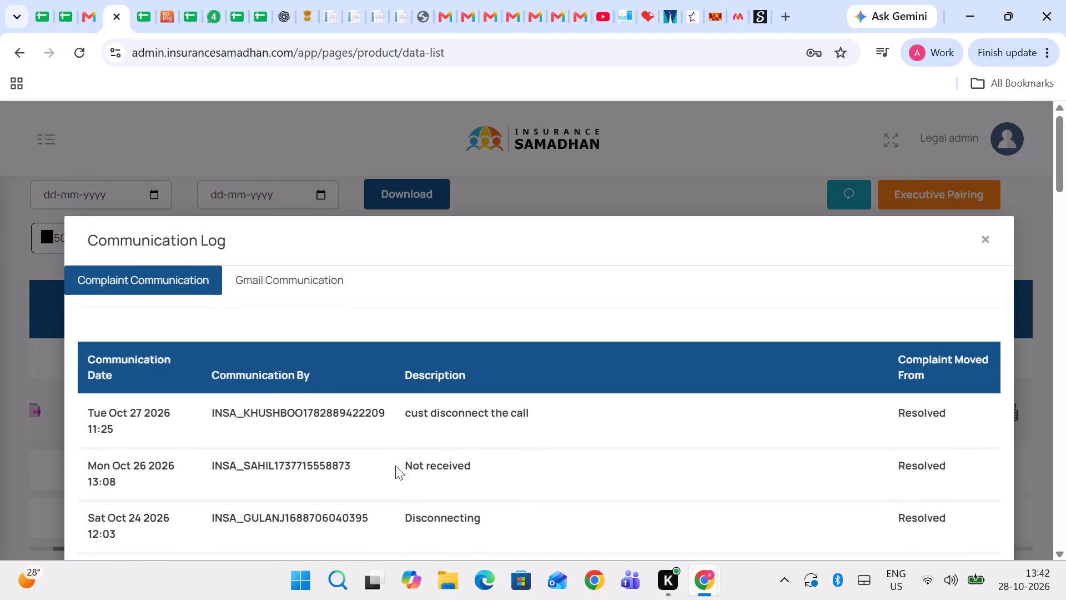
scroll(395, 466, down, 4)
scroll(592, 528, down, 6)
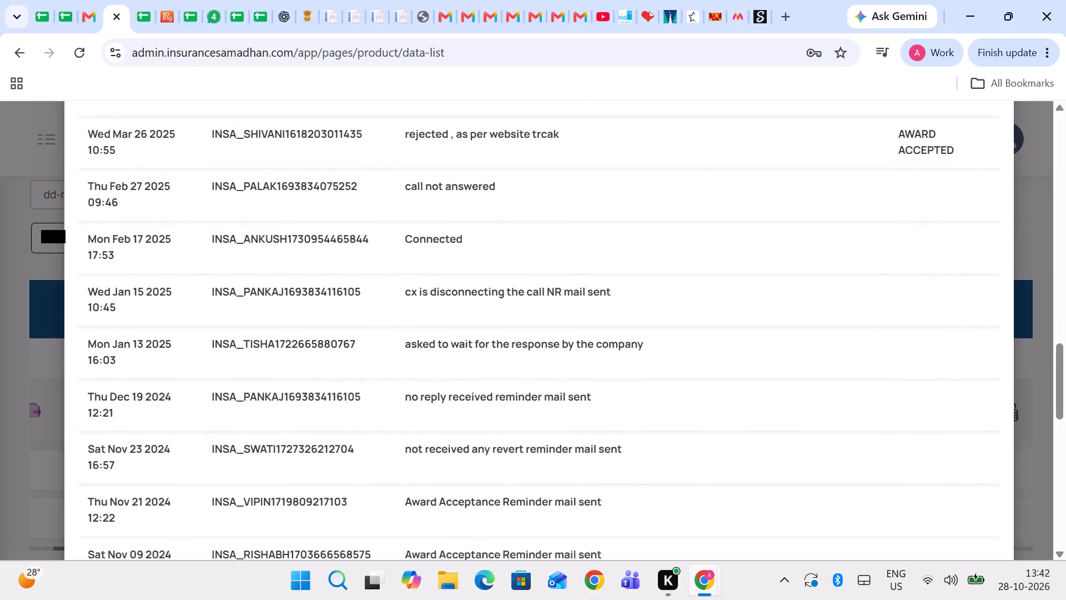
scroll(592, 528, down, 3)
Add the comment "not received" to the Resolved complaint, save it and close the Communication Log.
click(627, 532)
click(627, 518)
click(485, 445)
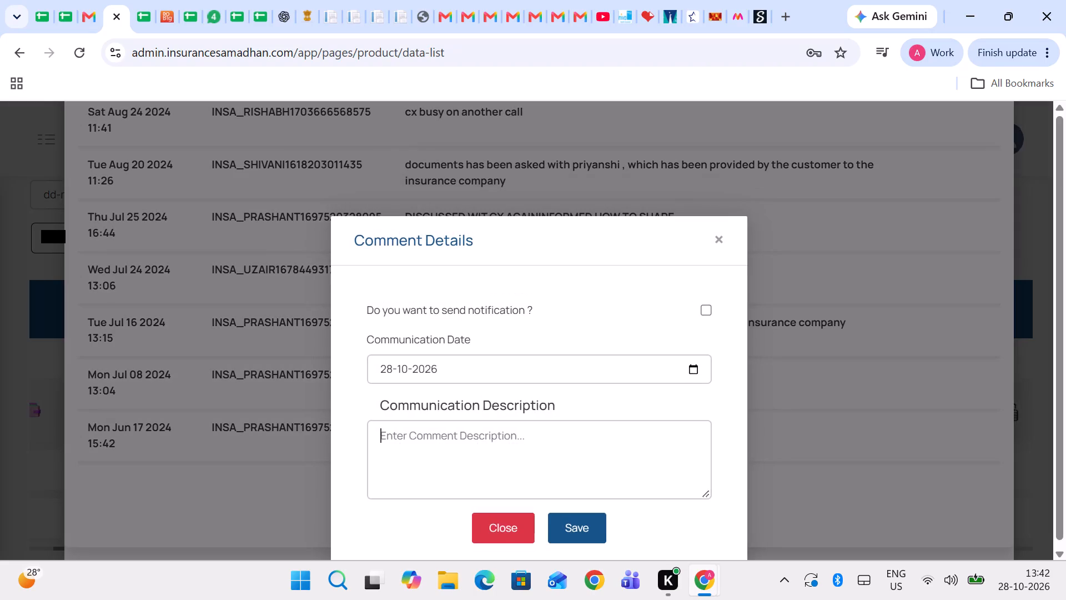
text(not receie)
key(BackSpace)
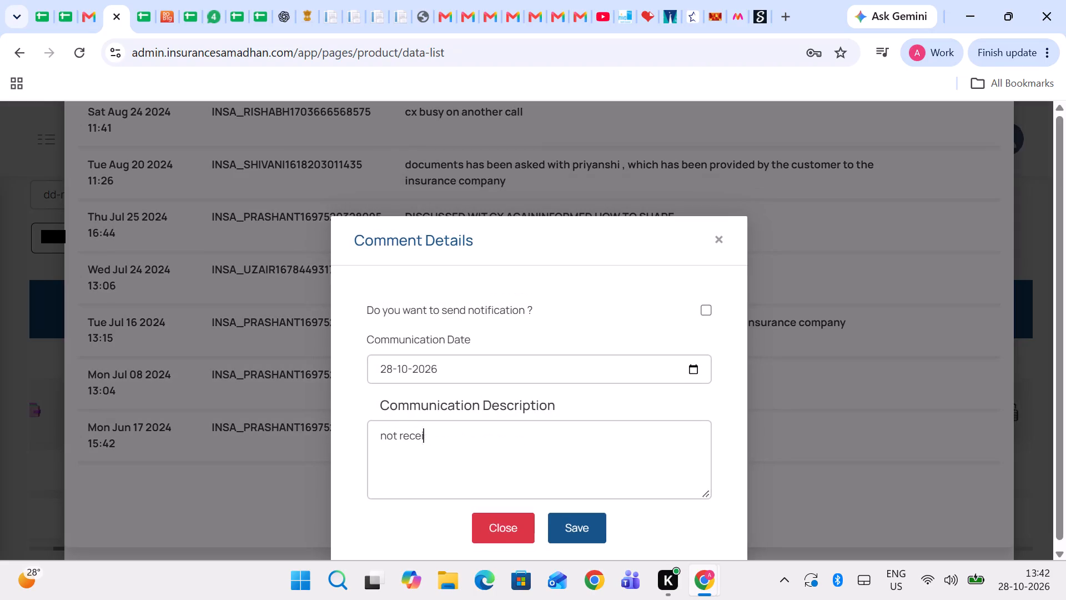
text(ved)
key(space)
click(586, 531)
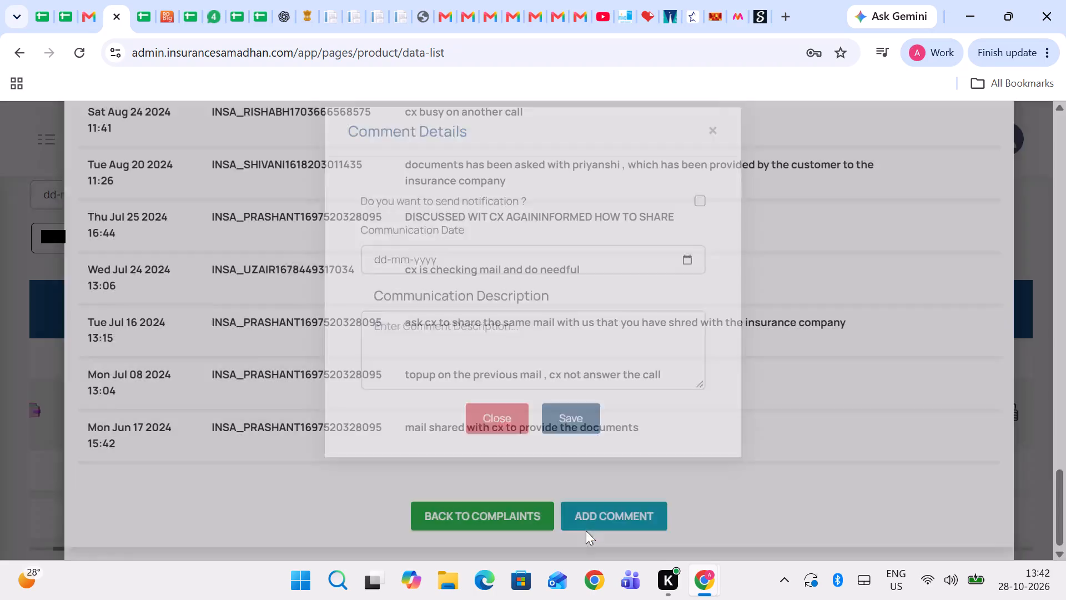
scroll(424, 437, up, 3)
click(295, 191)
Open the first listed complaint, examine its details, Resolution section and complaint comments, and return to the complaints list.
scroll(287, 388, right, 1)
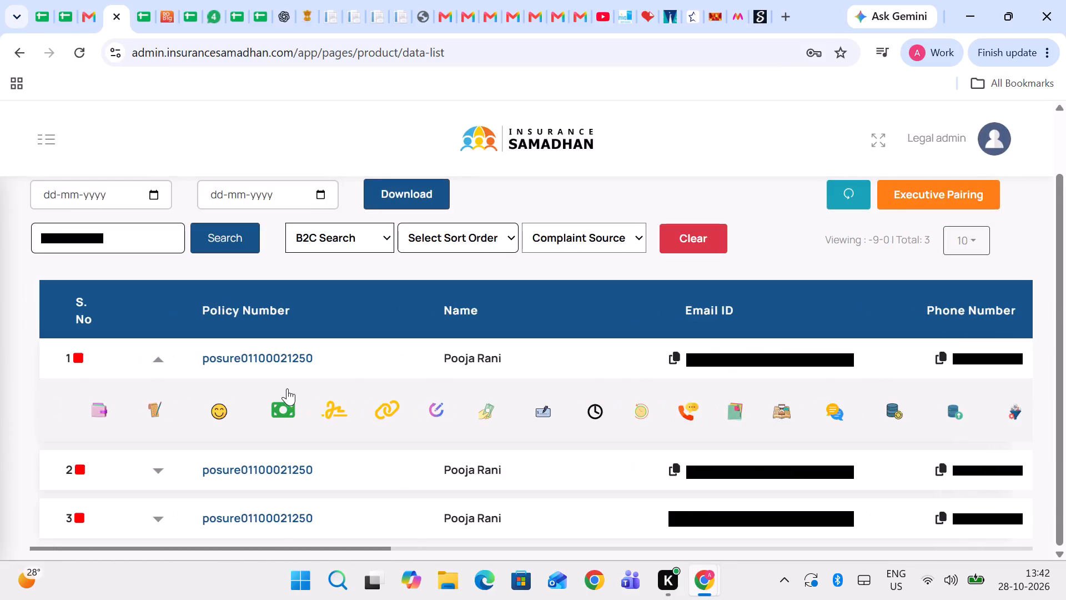
click(283, 365)
scroll(420, 402, down, 1)
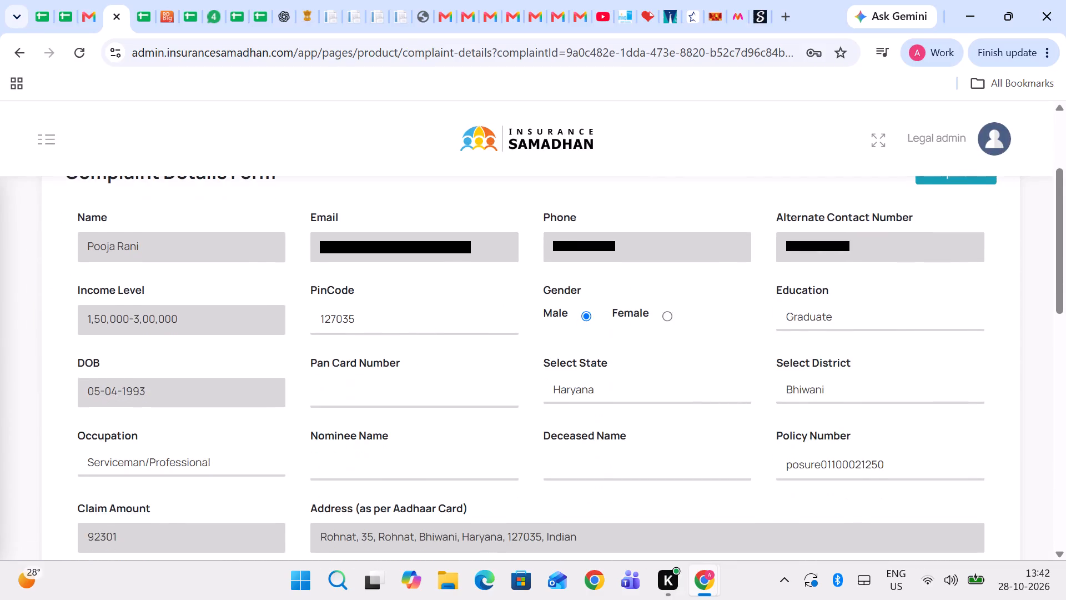
scroll(511, 404, down, 1)
scroll(511, 404, up, 4)
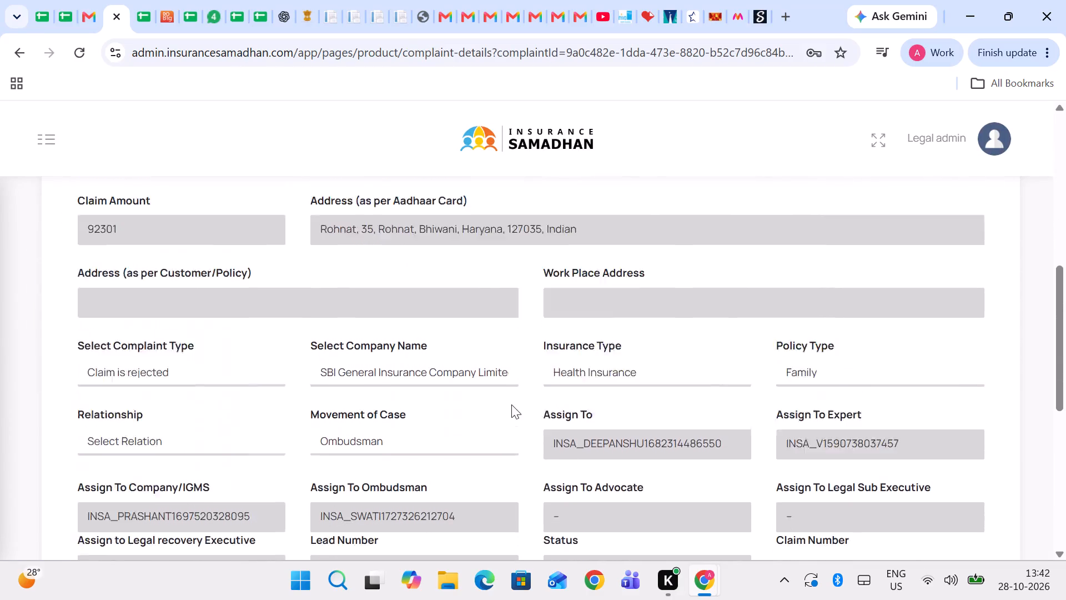
click(454, 248)
scroll(456, 405, down, 1)
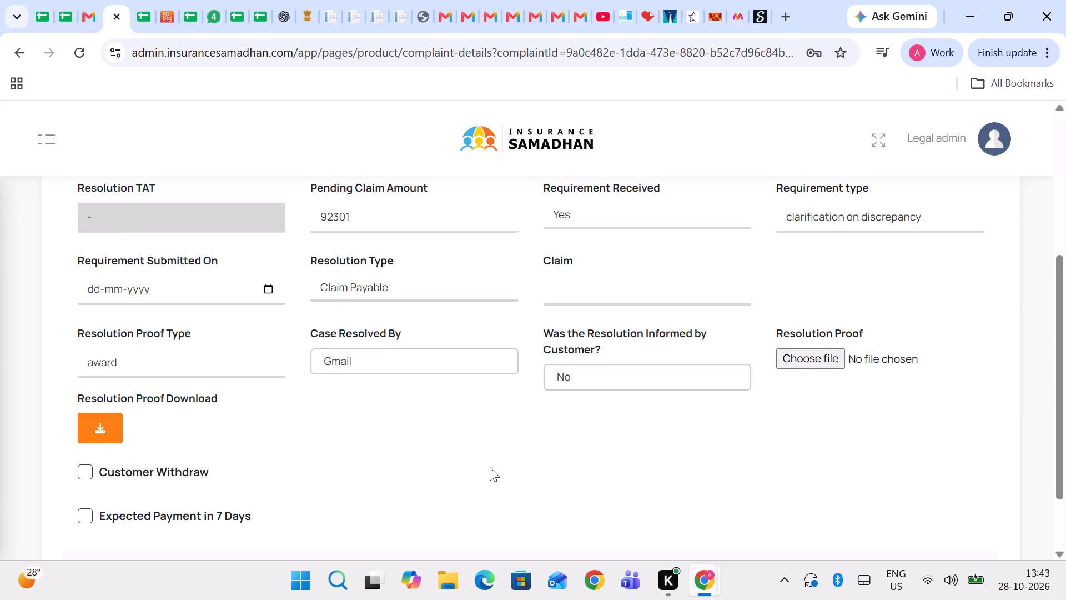
scroll(490, 467, up, 3)
click(435, 204)
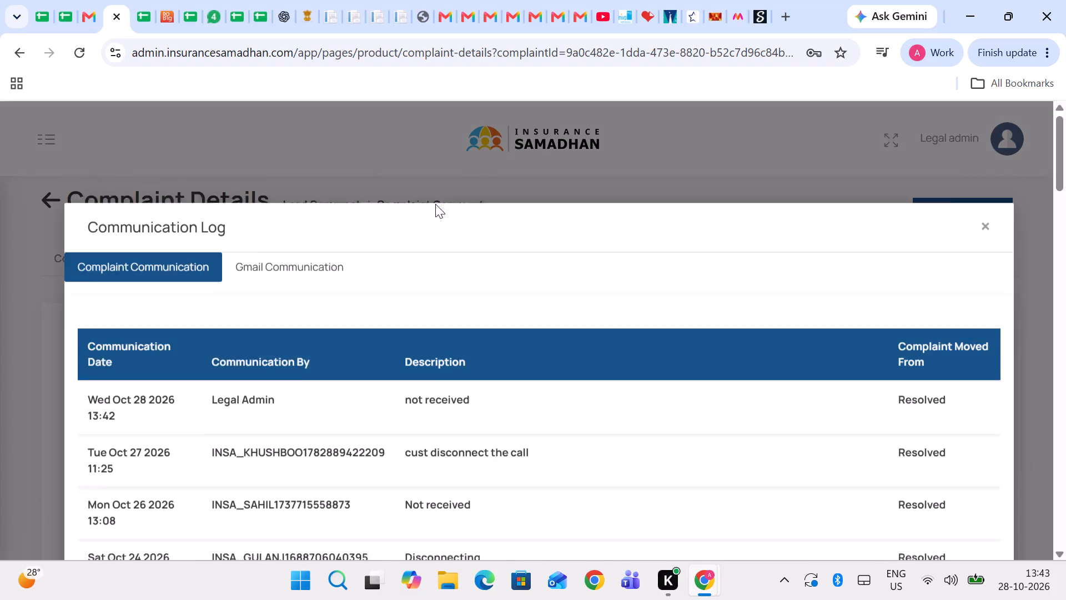
click(365, 173)
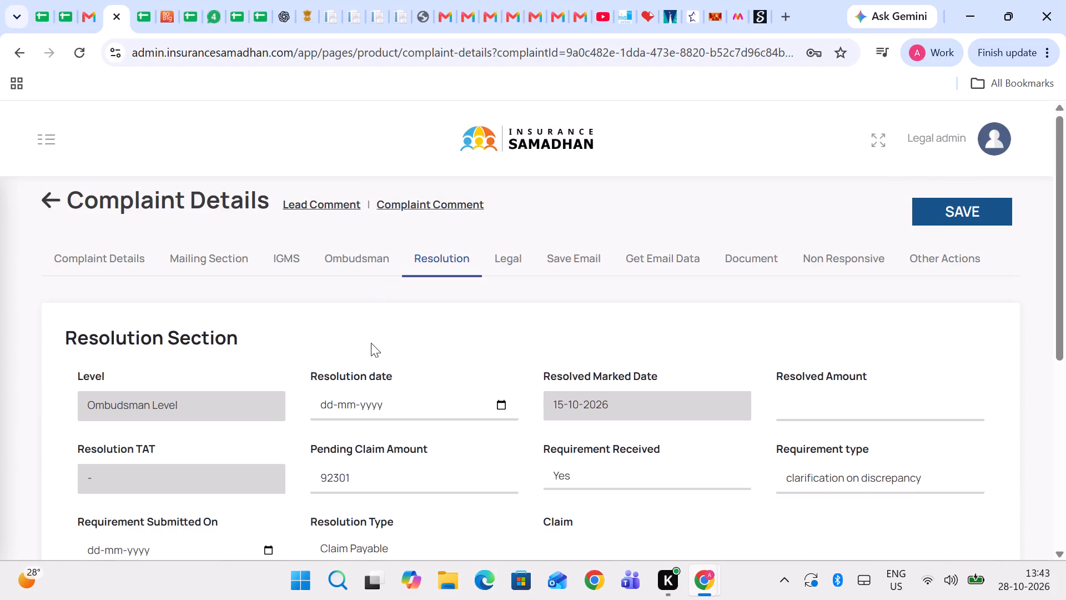
click(56, 194)
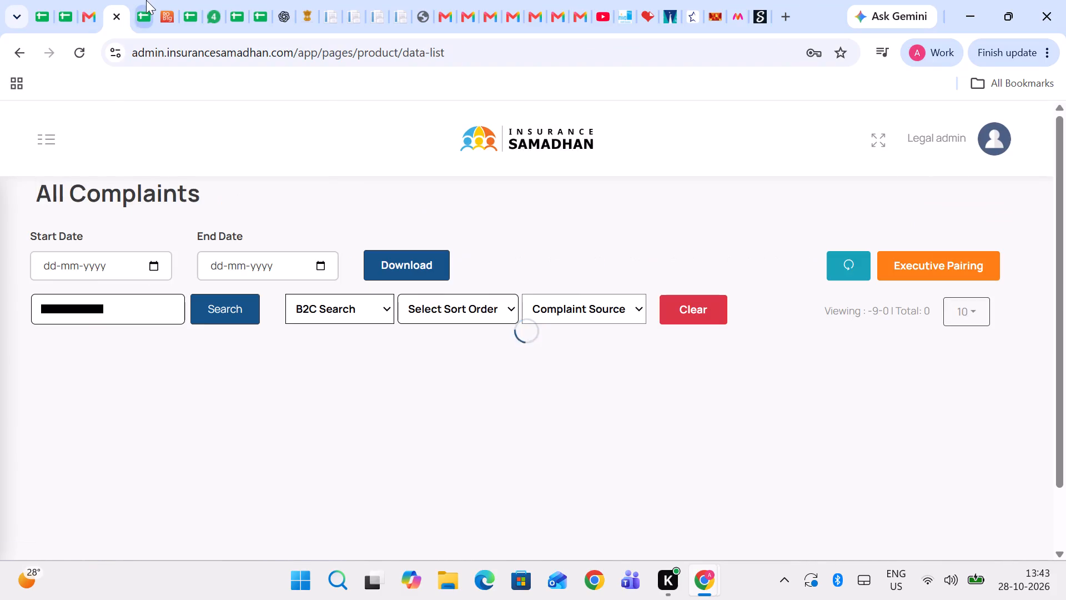
In the RESOLVED SHEET OCTOBER 2026, set the call status in row 30 to Not Received.
click(146, 0)
key(Left)
key(Left)
key(Left)
key(Left)
key(Left)
key(Right)
key(Return)
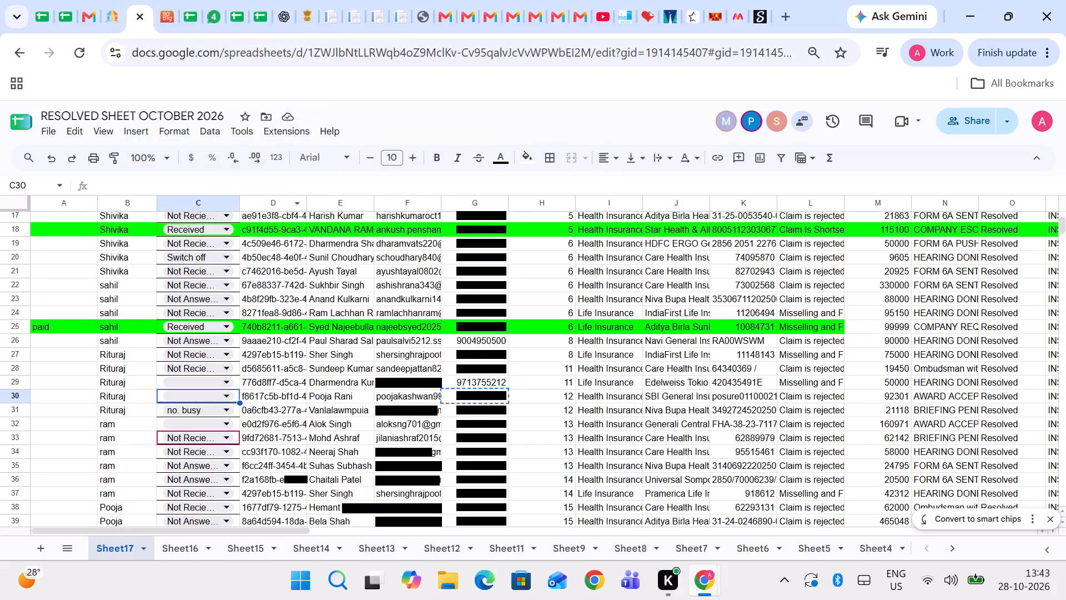
key(Down)
key(Down)
key(Return)
Copy the client's phone number from row 29 and search for it in the admin site's All Complaints list.
key(Up)
key(Up)
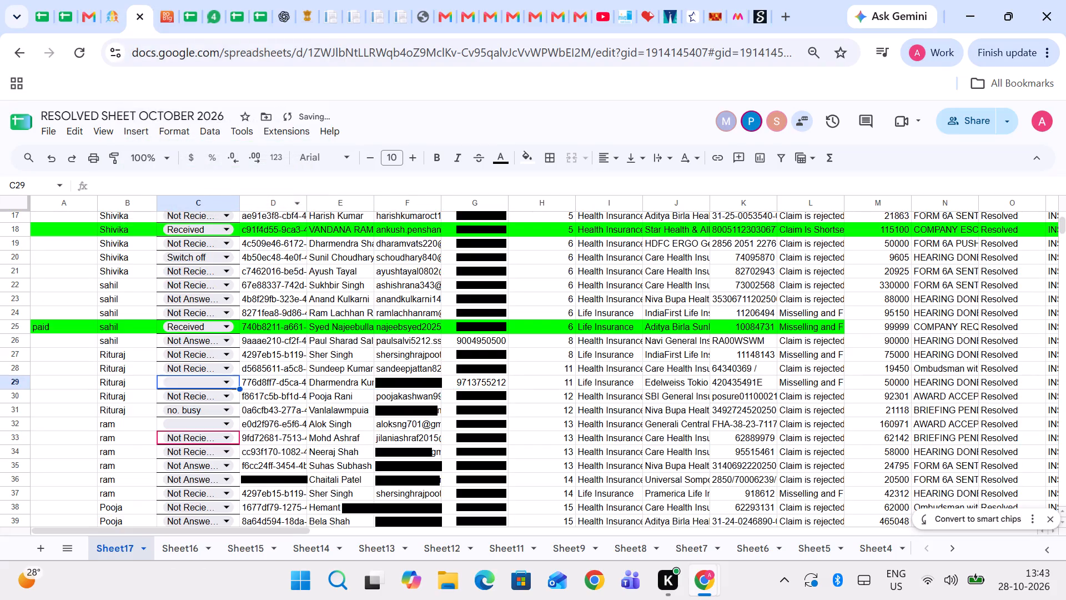
key(Right)
key(Right)
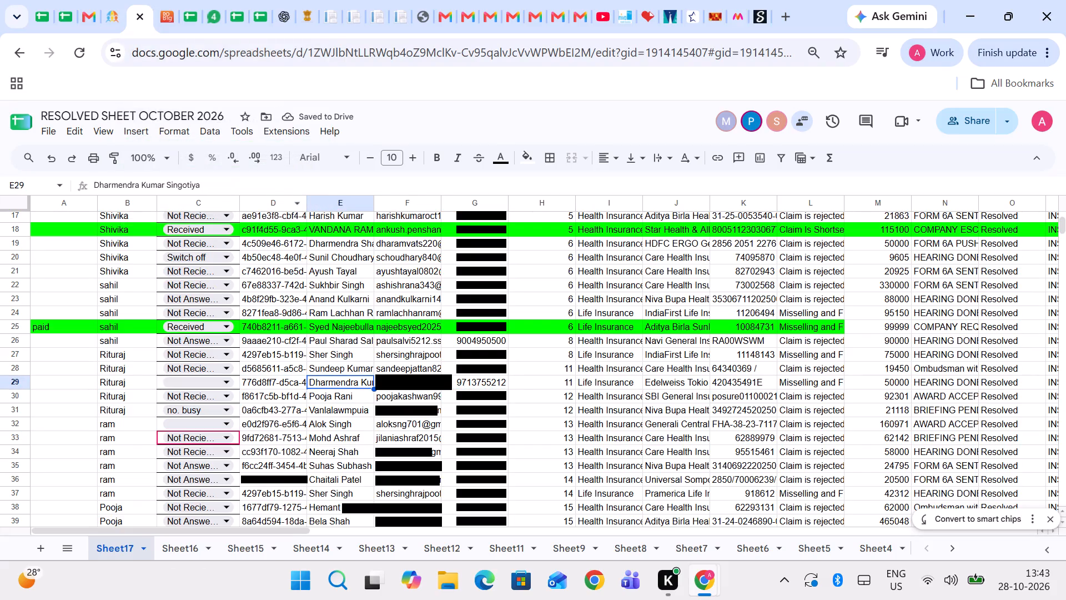
key(Right)
key(Right)
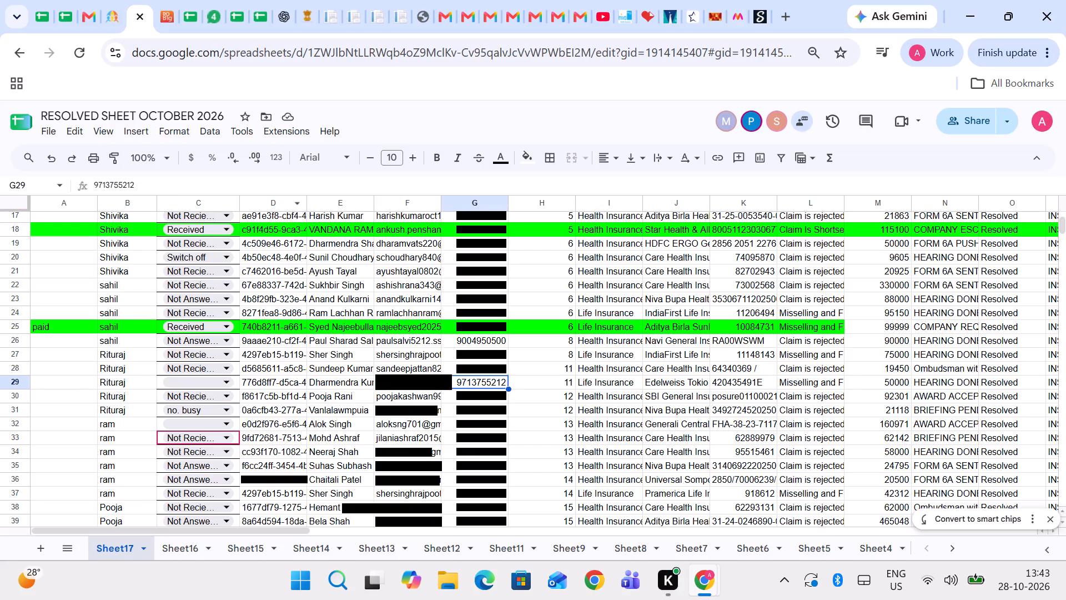
key(ctrl+c)
click(119, 0)
drag(126, 319, 4, 320)
key(ctrl+v)
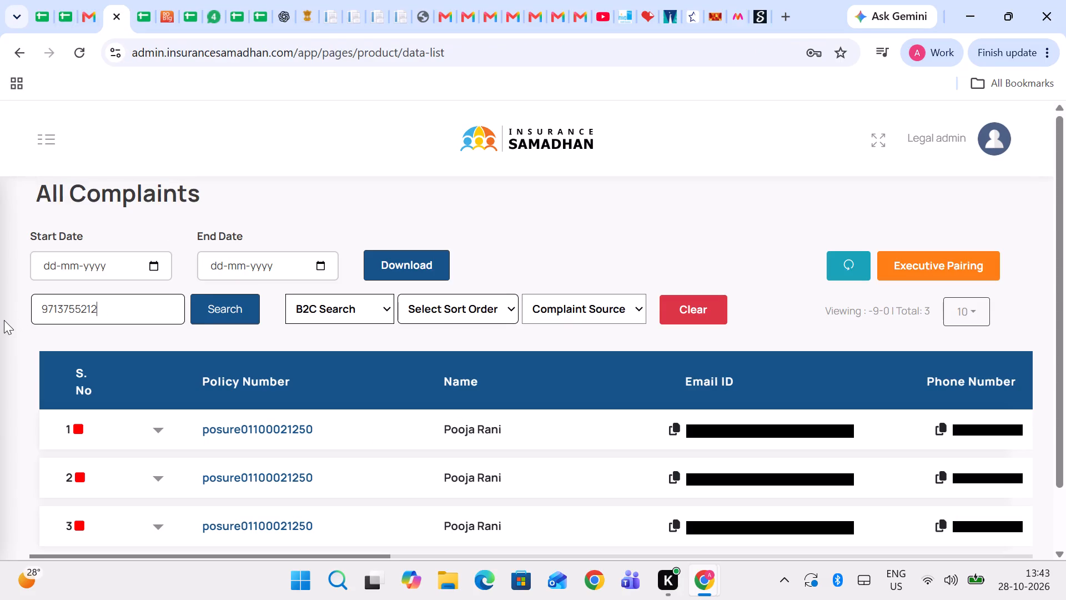
key(ctrl+Return)
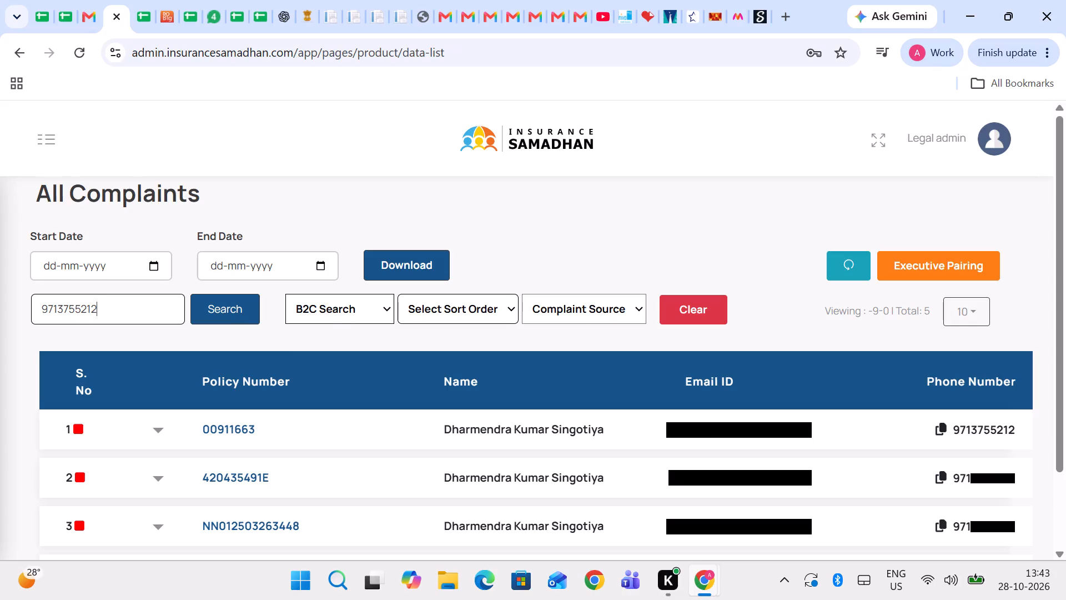
Check the statuses of the matching complaints, expand the third complaint's actions, and return to RESOLVED SHEET OCTOBER 2026.
scroll(353, 366, down, 1)
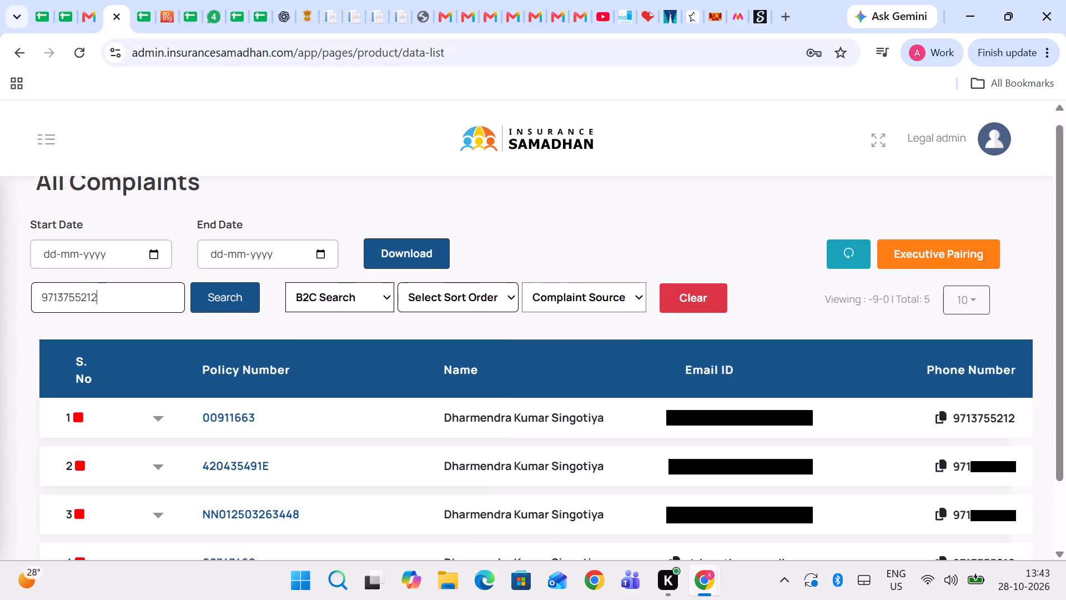
scroll(353, 366, down, 1)
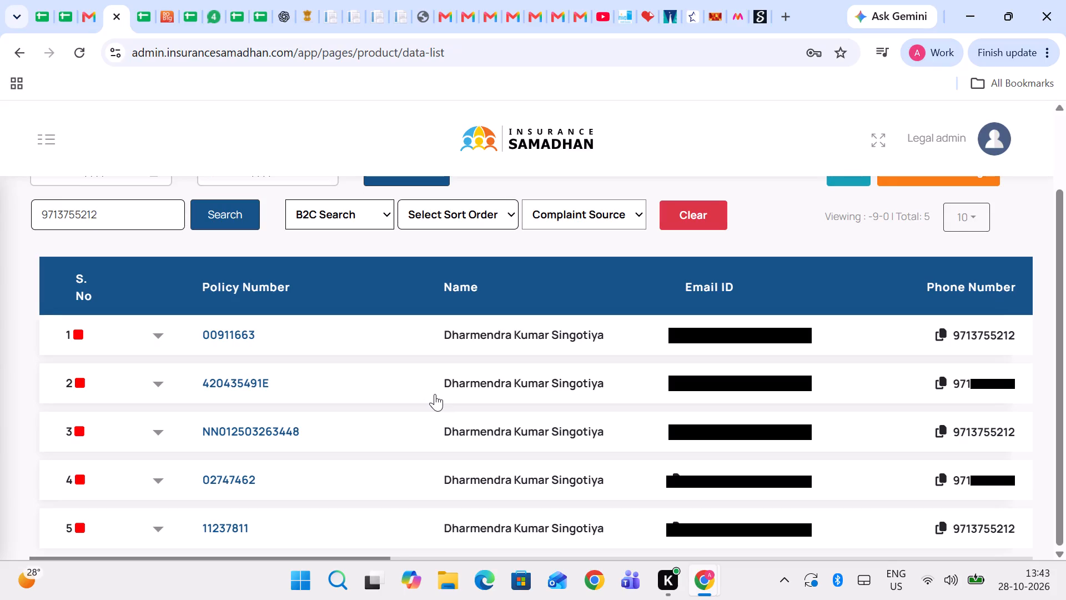
scroll(435, 394, left, 1)
scroll(435, 394, down, 1)
scroll(482, 407, right, 1)
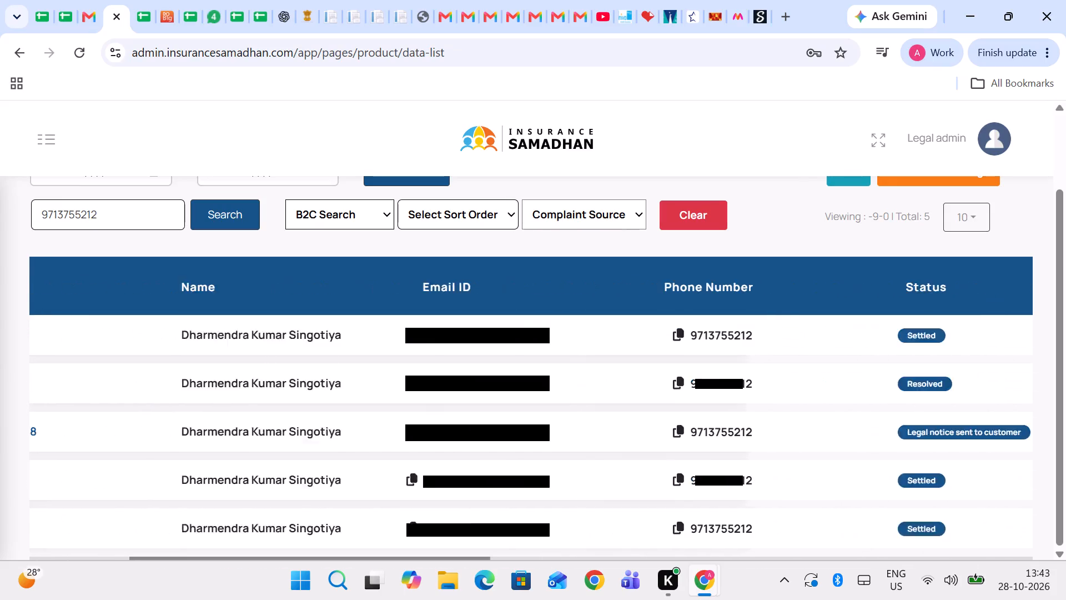
click(578, 441)
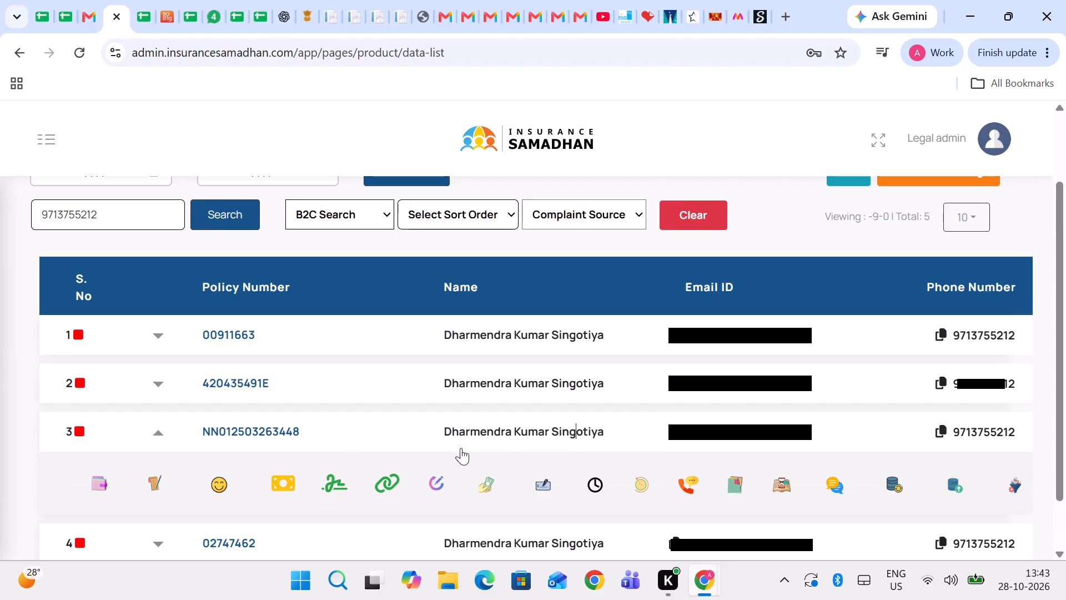
scroll(470, 449, down, 1)
click(139, 0)
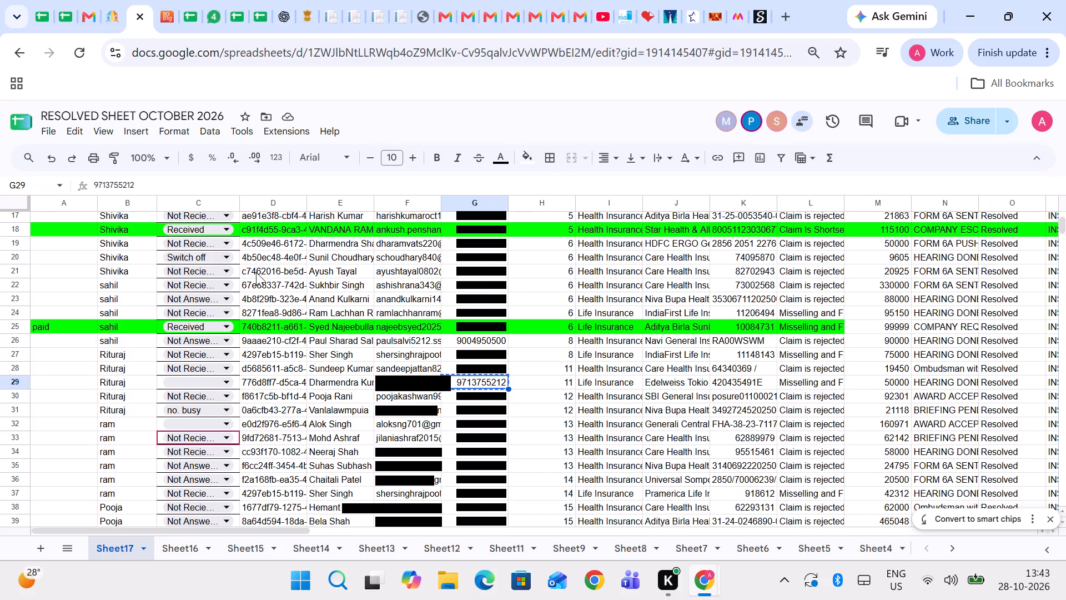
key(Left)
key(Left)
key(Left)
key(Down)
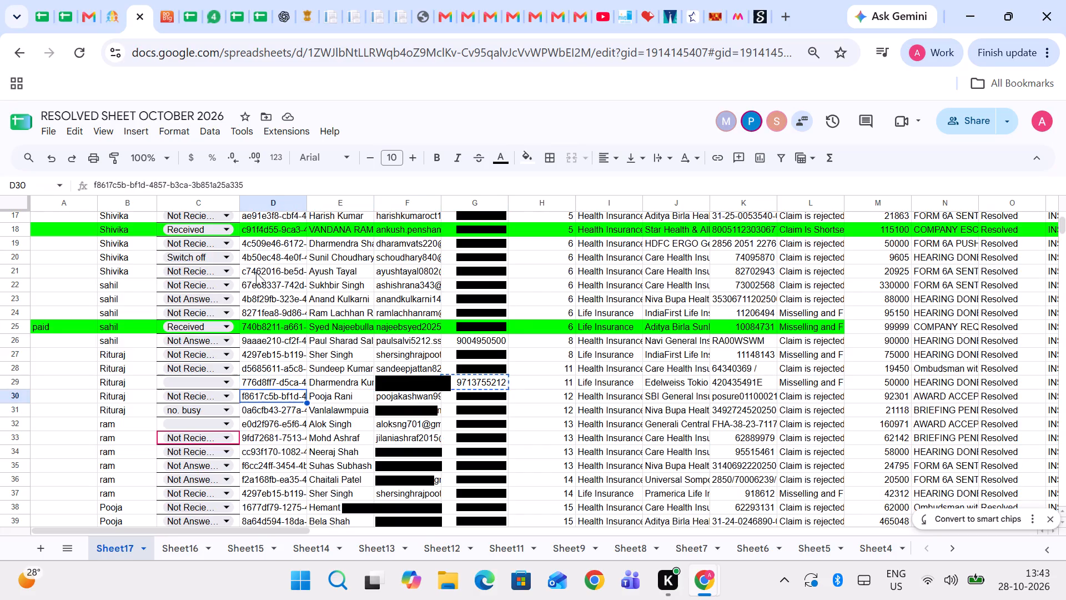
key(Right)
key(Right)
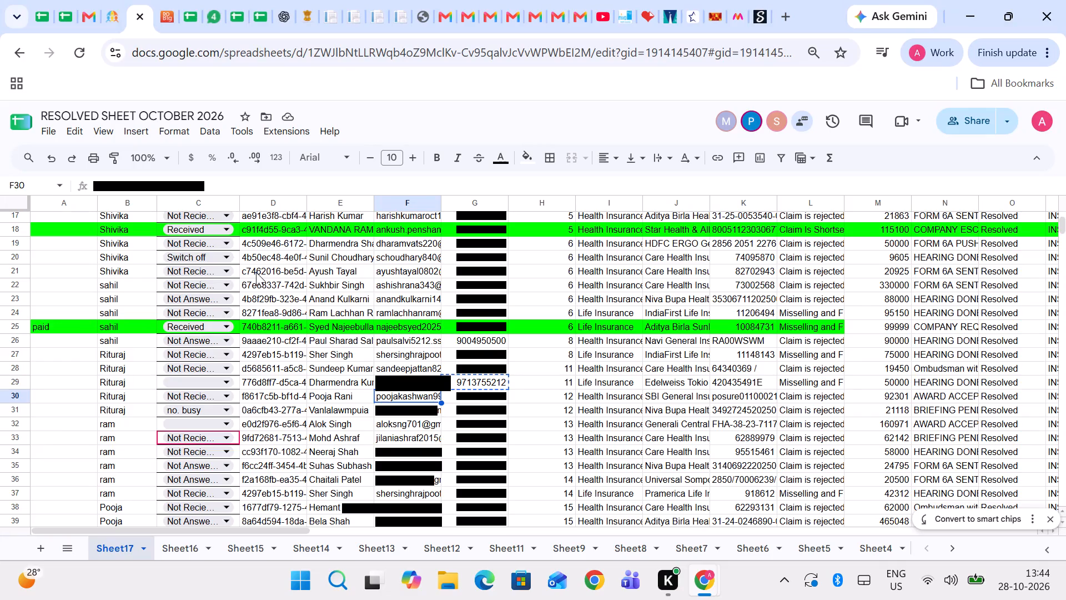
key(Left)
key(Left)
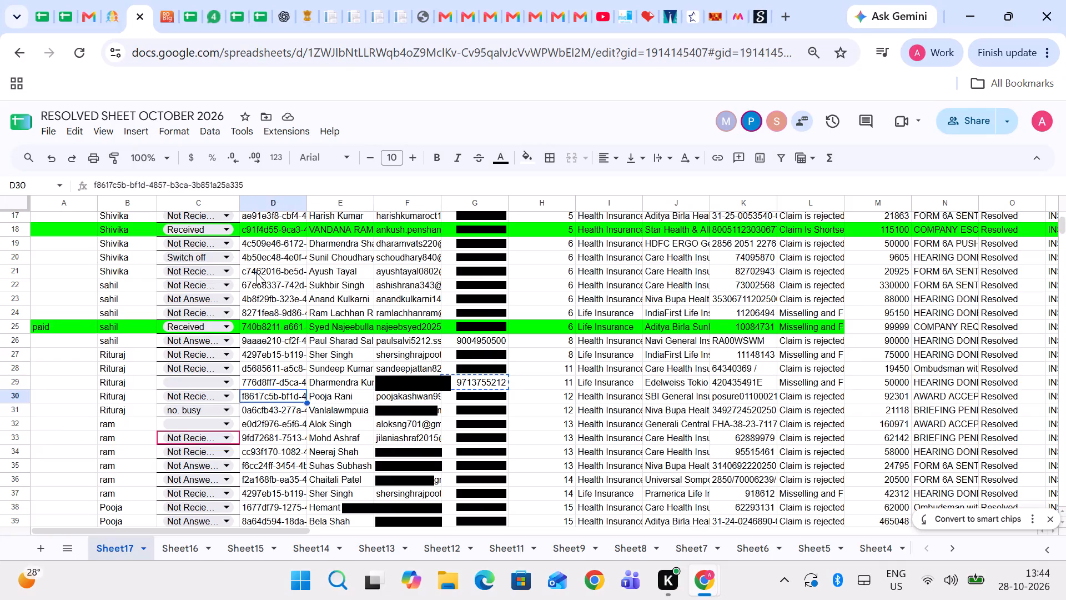
Copy the client's phone number from row 29 again and call it from the Smartflo dialer.
key(Left)
key(Up)
key(Right)
key(Right)
key(Right)
key(Right)
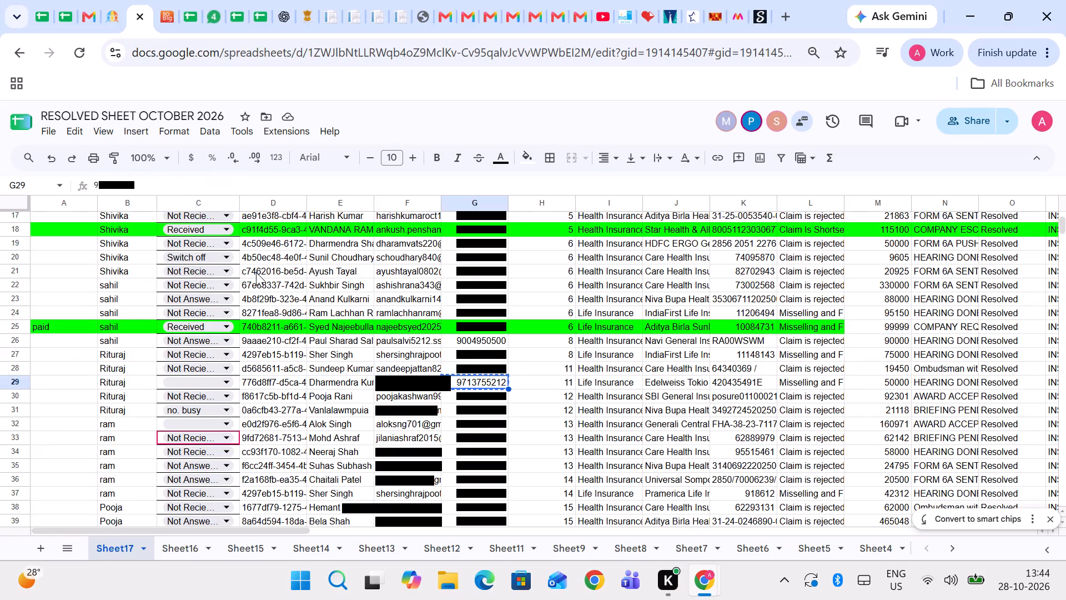
key(ctrl+c)
click(177, 0)
double_click(460, 217)
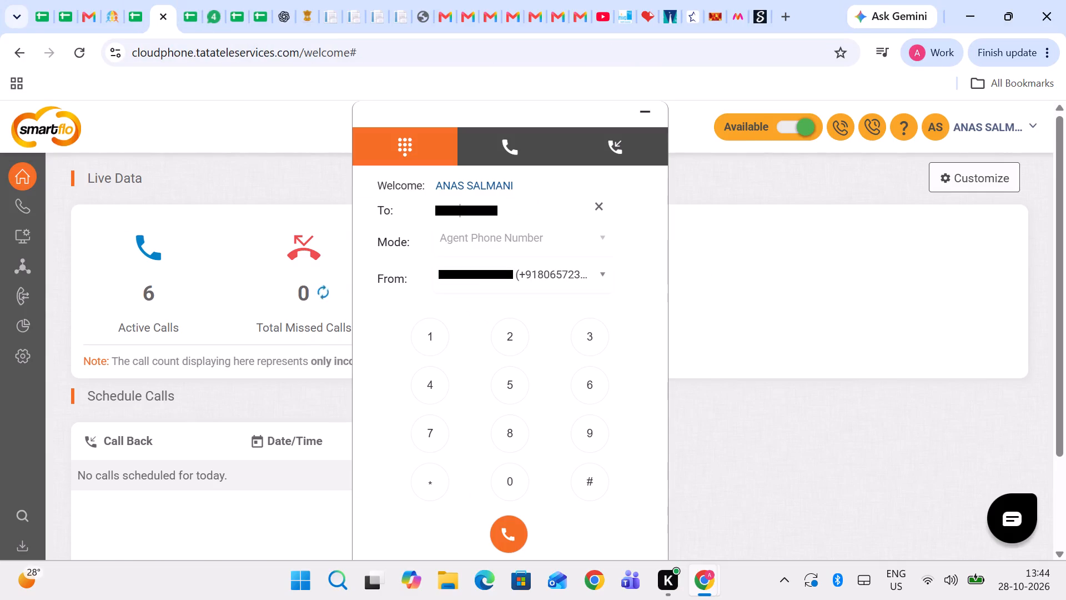
key(ctrl+v)
click(508, 529)
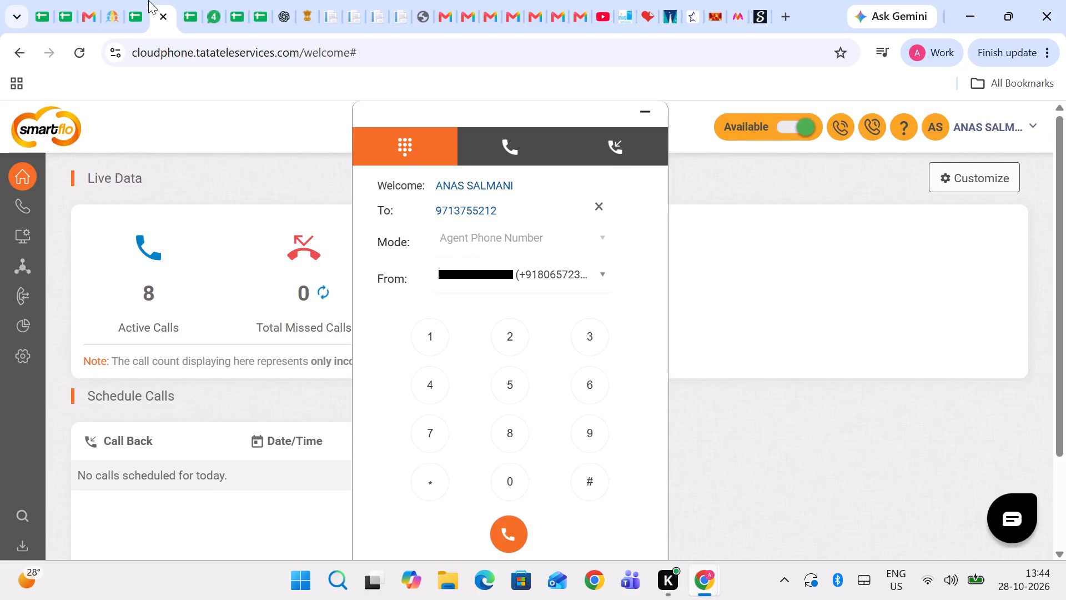
Select the call status cell of row 29 in RESOLVED SHEET OCTOBER 2026.
click(130, 0)
key(Left)
key(Left)
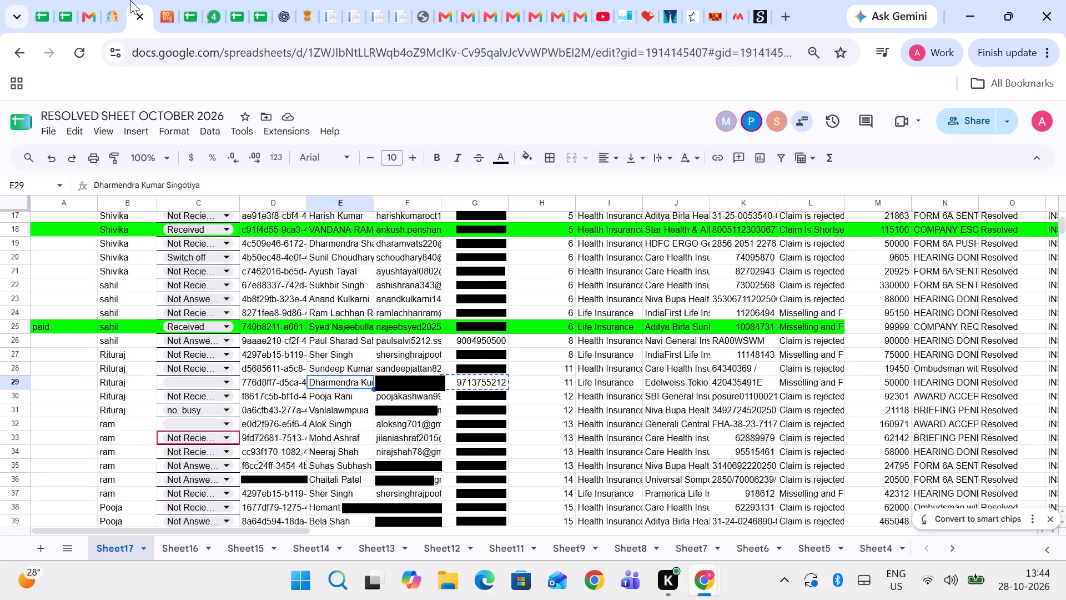
key(Left)
key(Left)
Check the statuses and insurance companies of the client's complaints on the admin site and expand the Resolved complaint's actions.
click(108, 0)
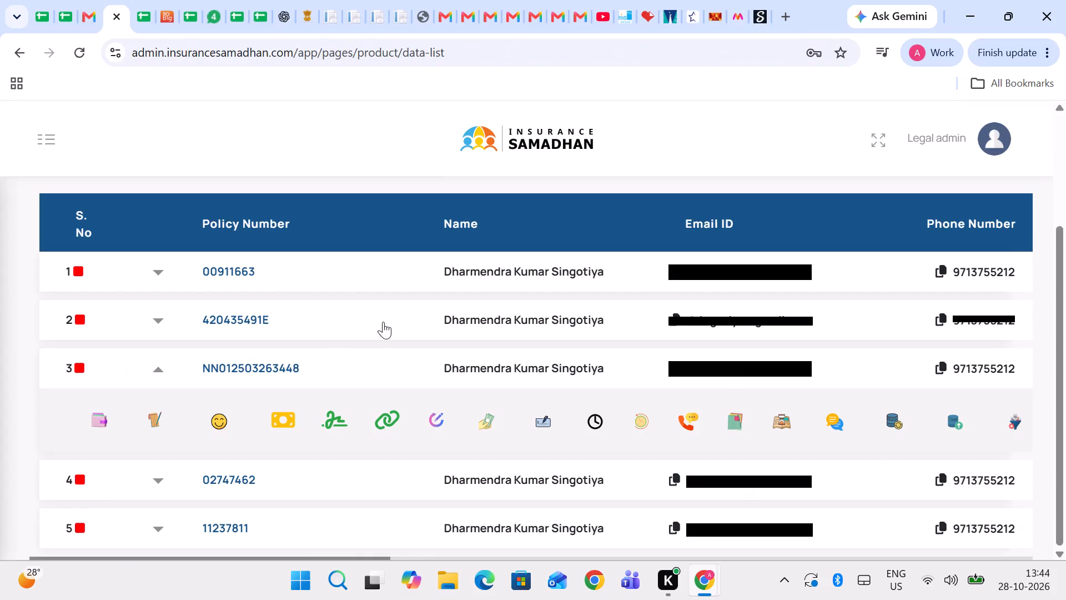
scroll(384, 320, up, 1)
scroll(384, 320, down, 2)
scroll(519, 365, left, 1)
scroll(531, 368, right, 1)
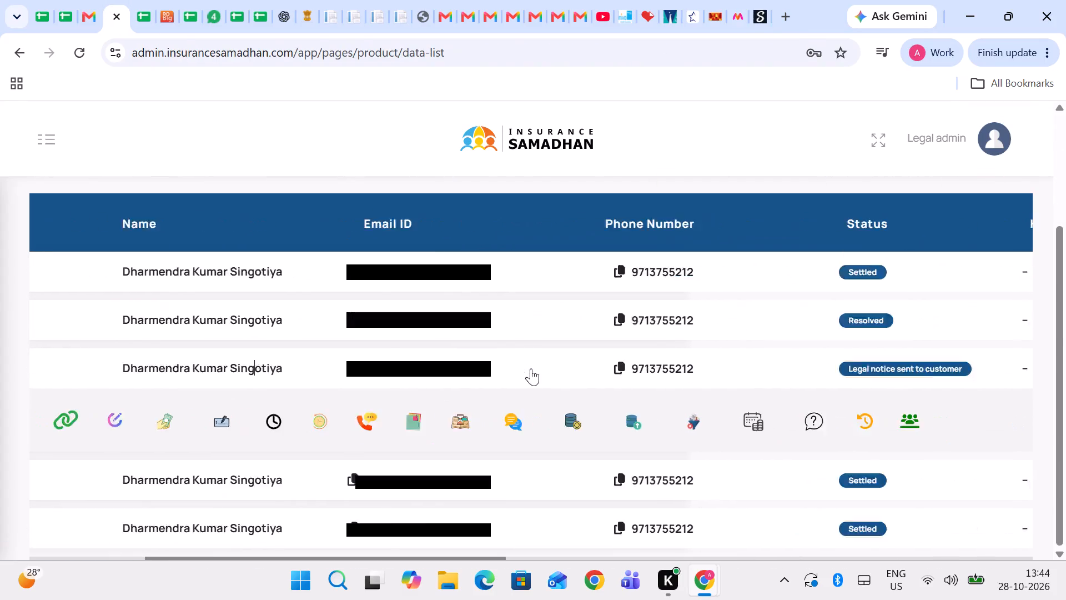
scroll(680, 439, left, 1)
scroll(625, 476, down, 1)
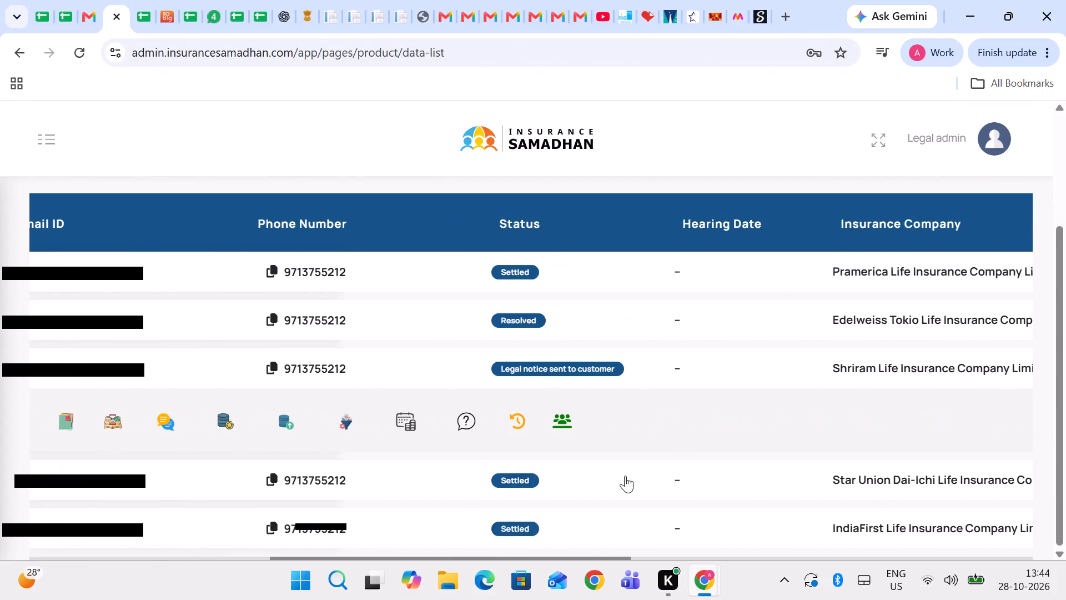
scroll(579, 358, right, 1)
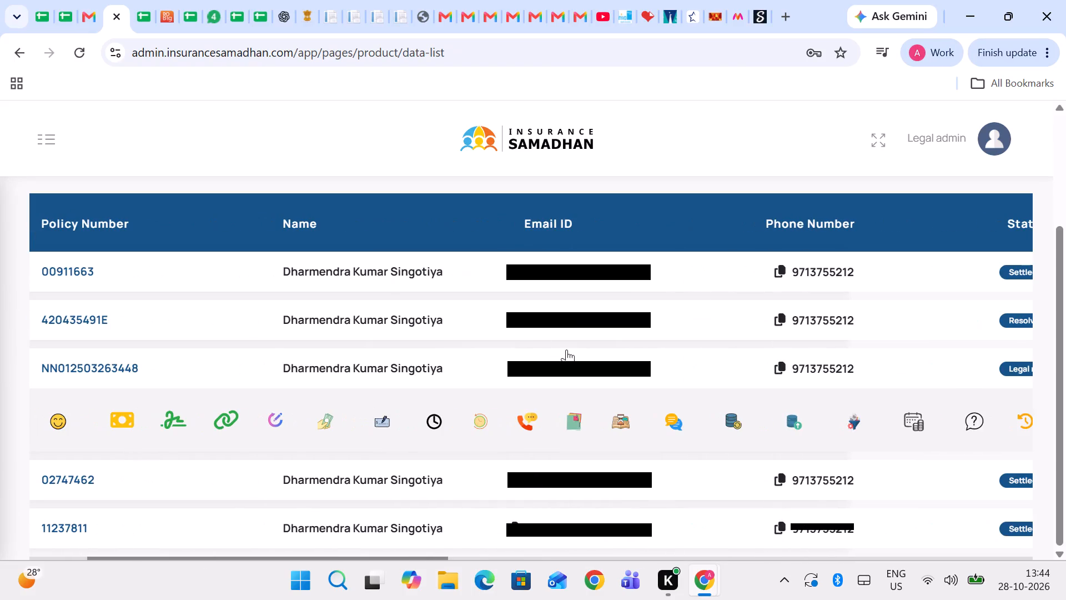
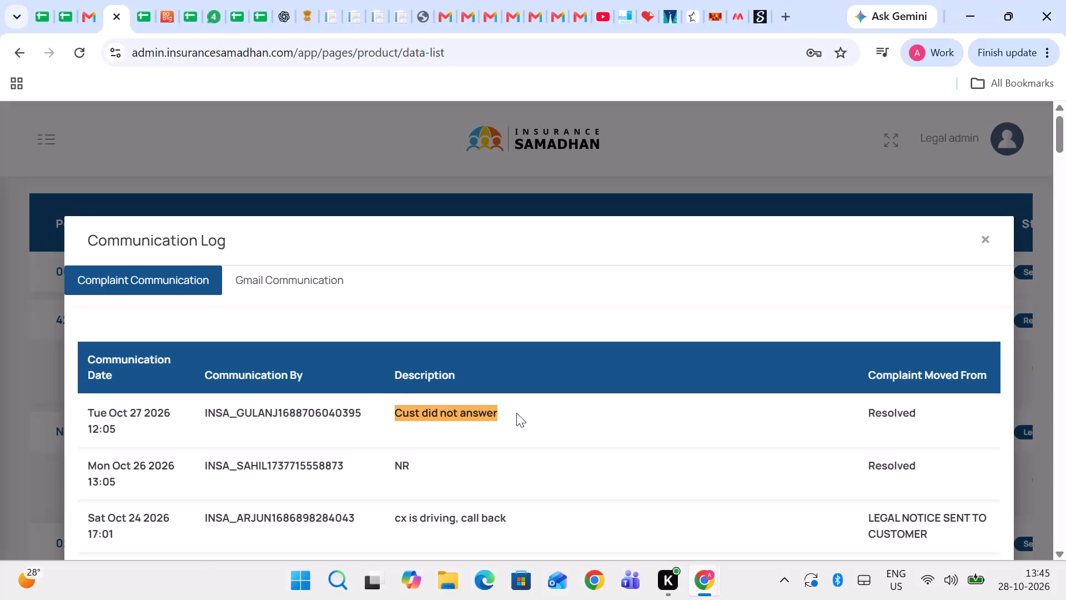
Add the comment "not answering" dated 28-10-2026 to the open complaint's communication log, save it and close the log.
scroll(517, 413, down, 6)
scroll(636, 529, down, 9)
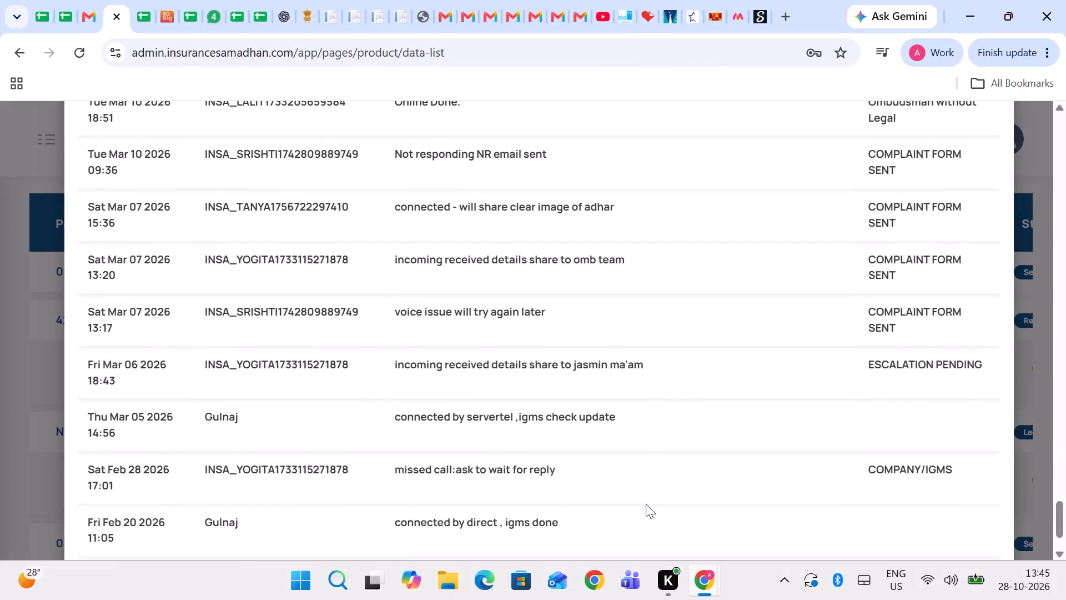
click(615, 512)
click(504, 426)
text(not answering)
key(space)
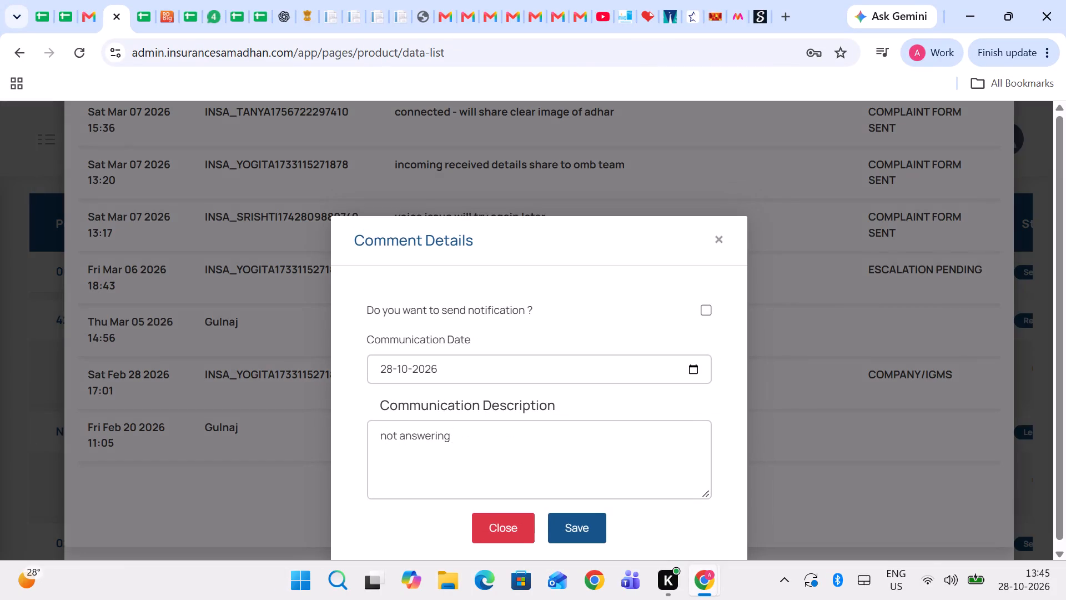
click(580, 524)
click(64, 407)
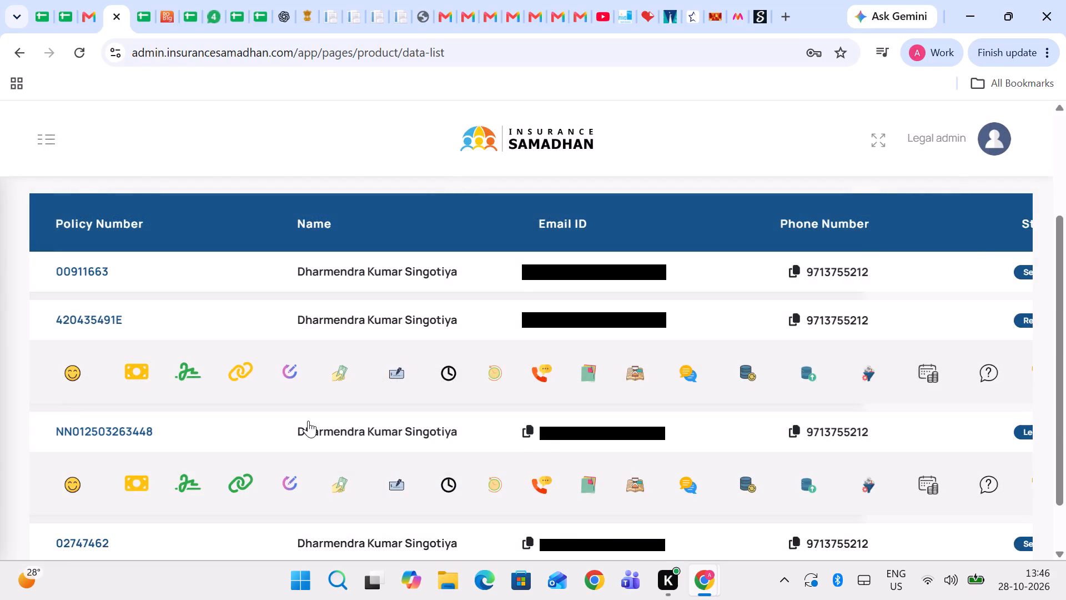
Open the account payment page of the third complaint in the client's search results.
scroll(315, 423, right, 1)
click(104, 477)
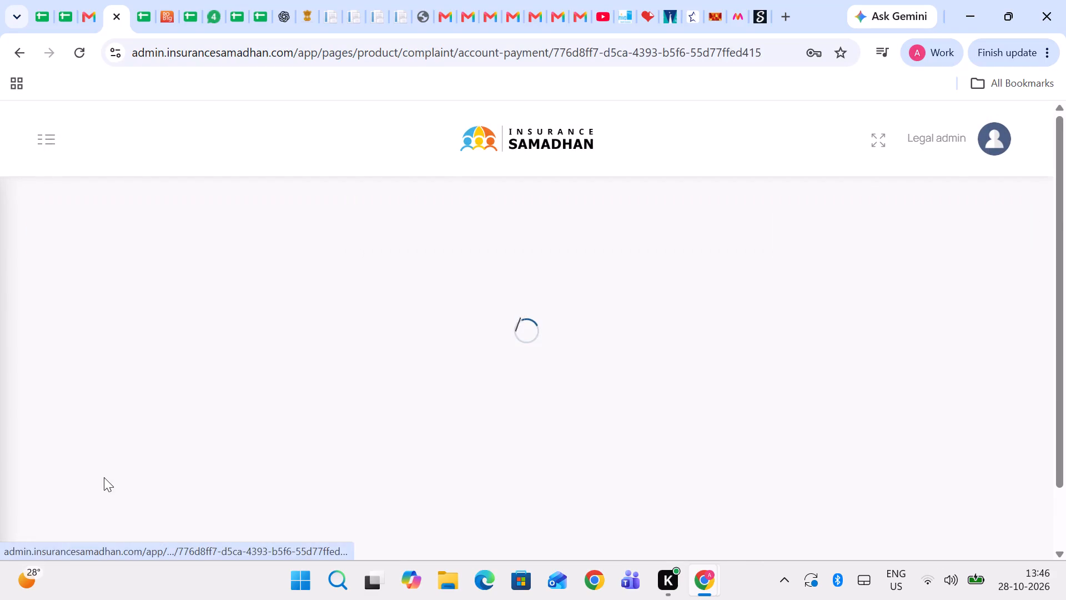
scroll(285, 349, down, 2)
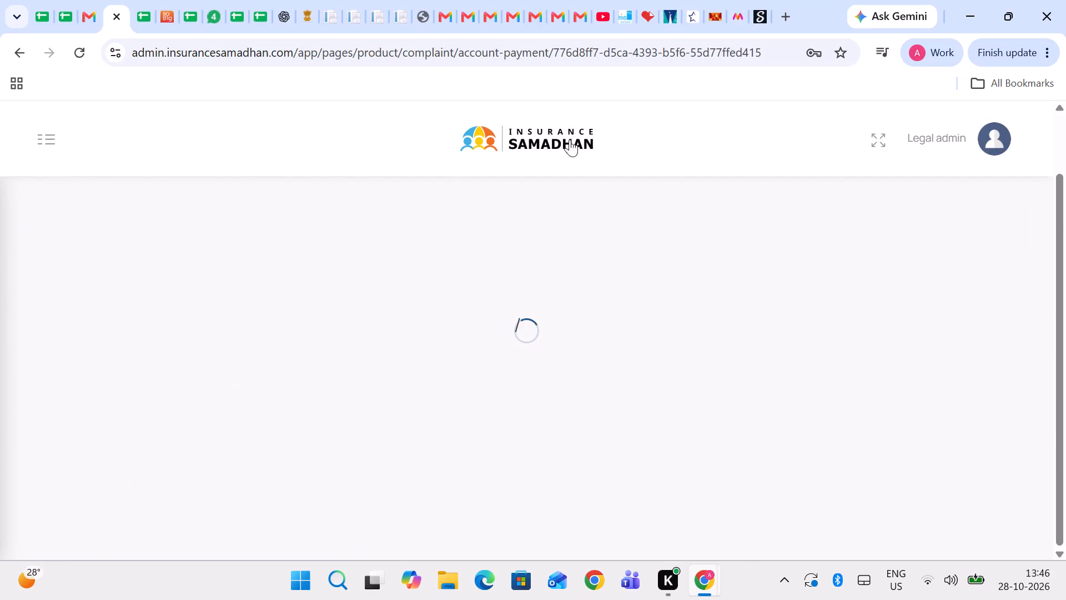
Switch to YouTube and play the open song from about 0:09.
click(602, 17)
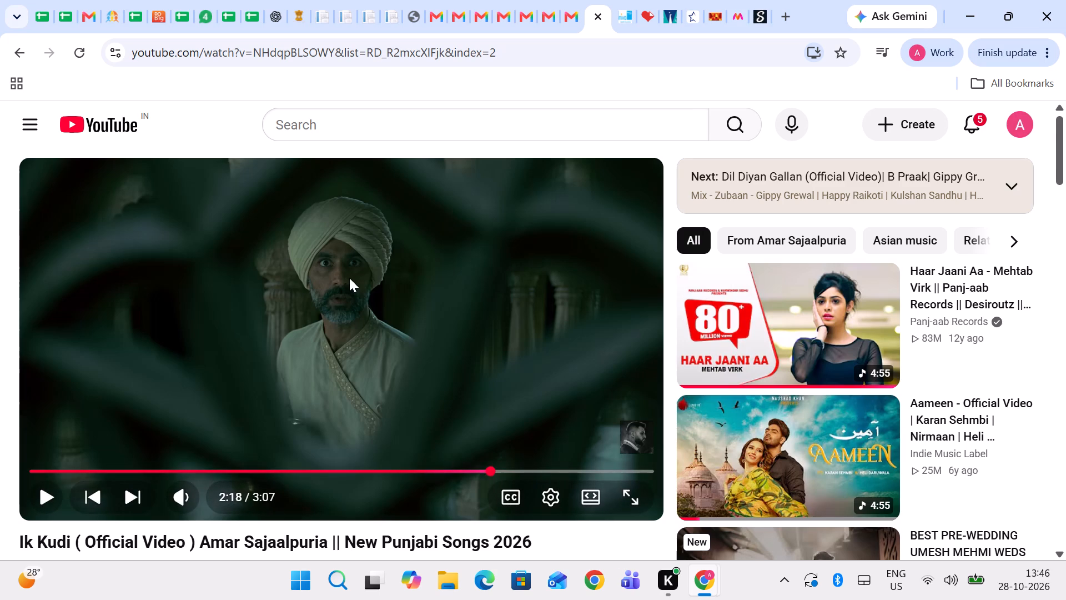
click(62, 468)
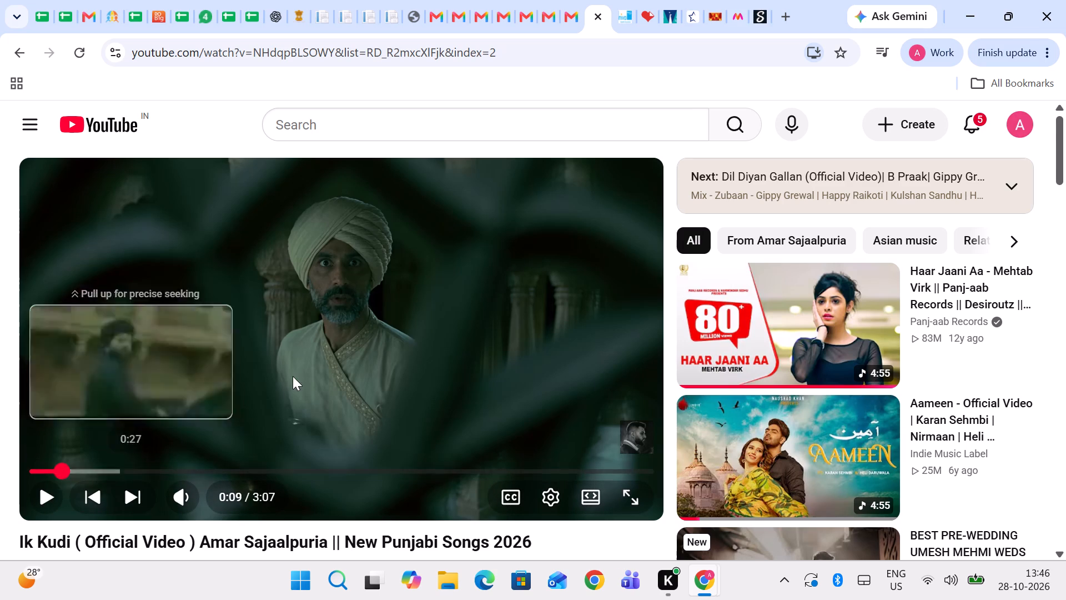
click(293, 376)
In RESOLVED SHEET OCTOBER 2026, set the call status in row 29 to Not Recieved.
click(138, 0)
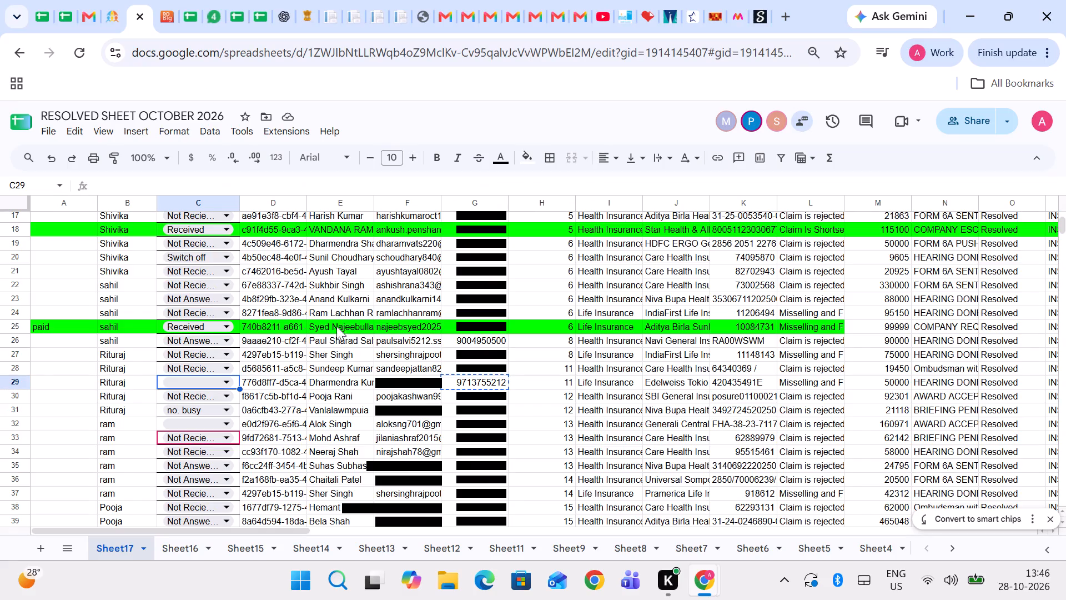
key(Left)
key(Left)
key(Right)
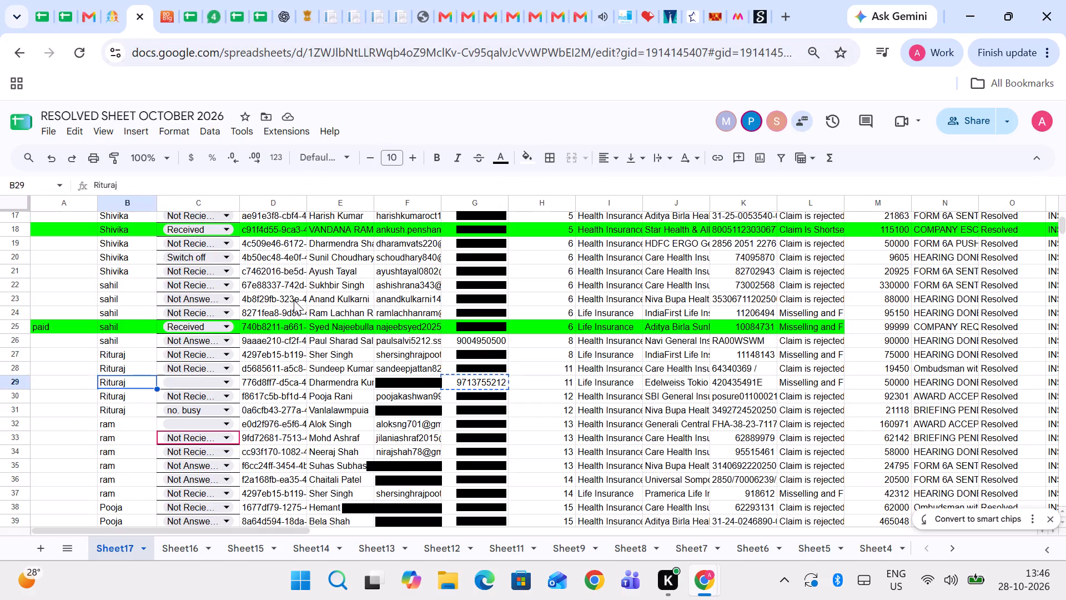
key(Right)
key(Return)
key(Up)
key(Up)
key(Down)
key(Down)
key(Return)
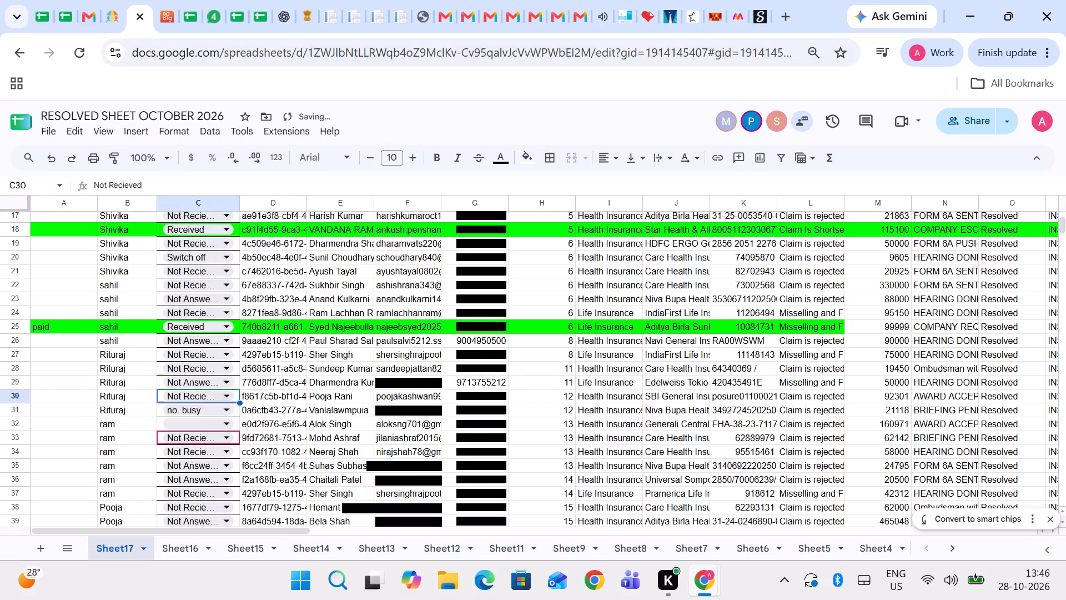
key(Up)
Return to the admin site's All User Complaints and open the proforma invoice for the complaint with status LEGAL NOTICE SENT TO CUSTOMER.
click(117, 16)
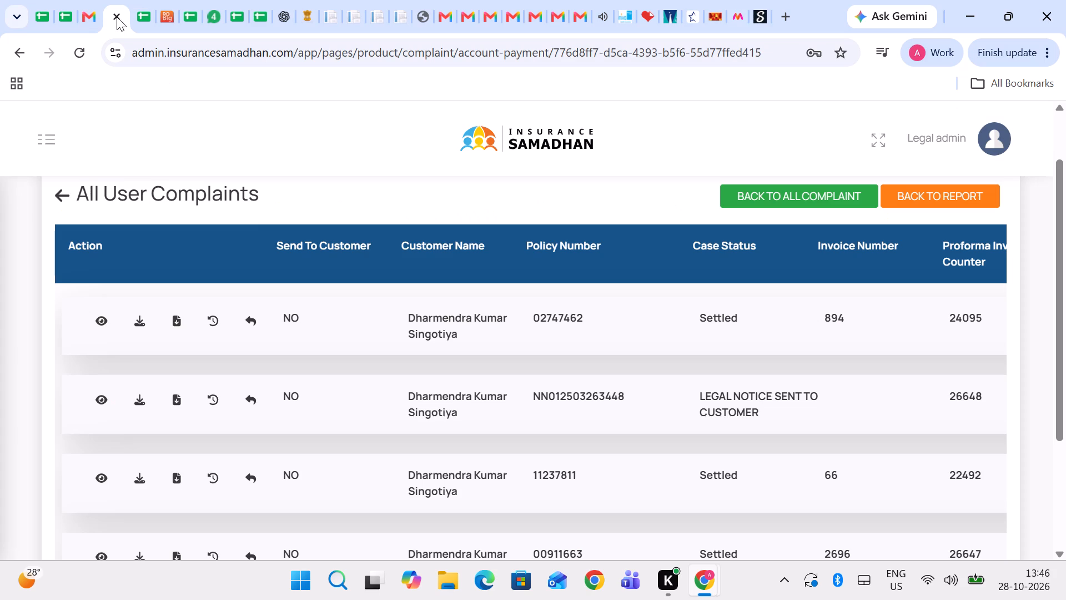
scroll(376, 353, down, 1)
click(139, 269)
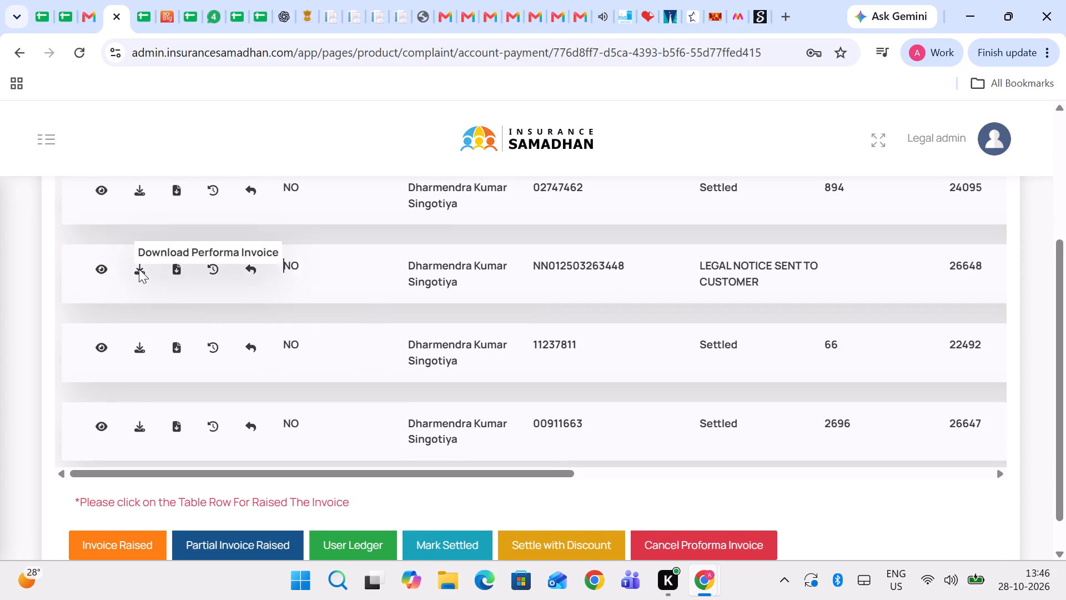
click(615, 362)
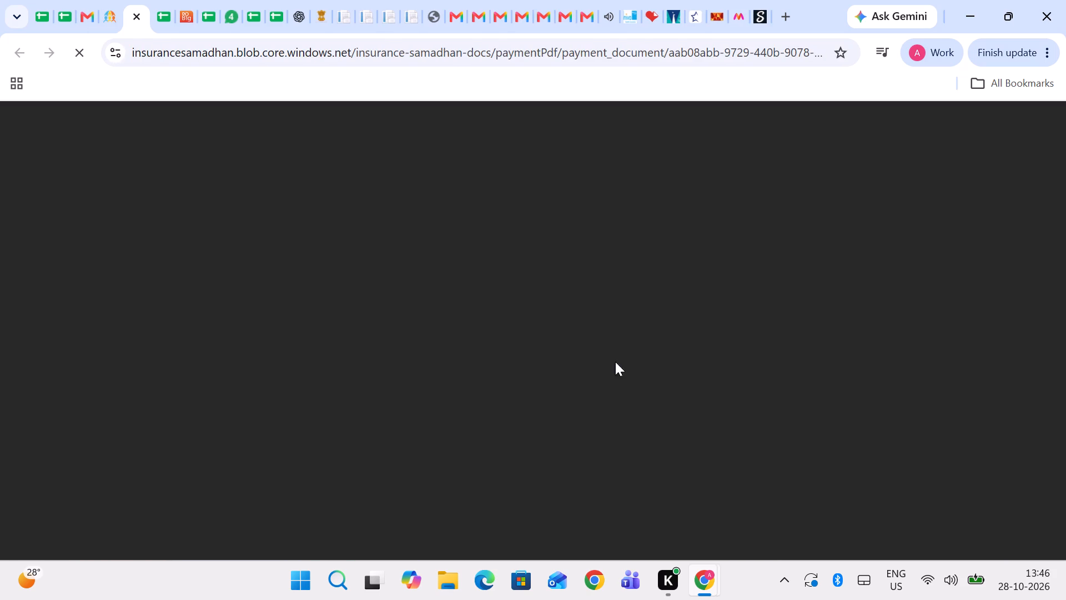
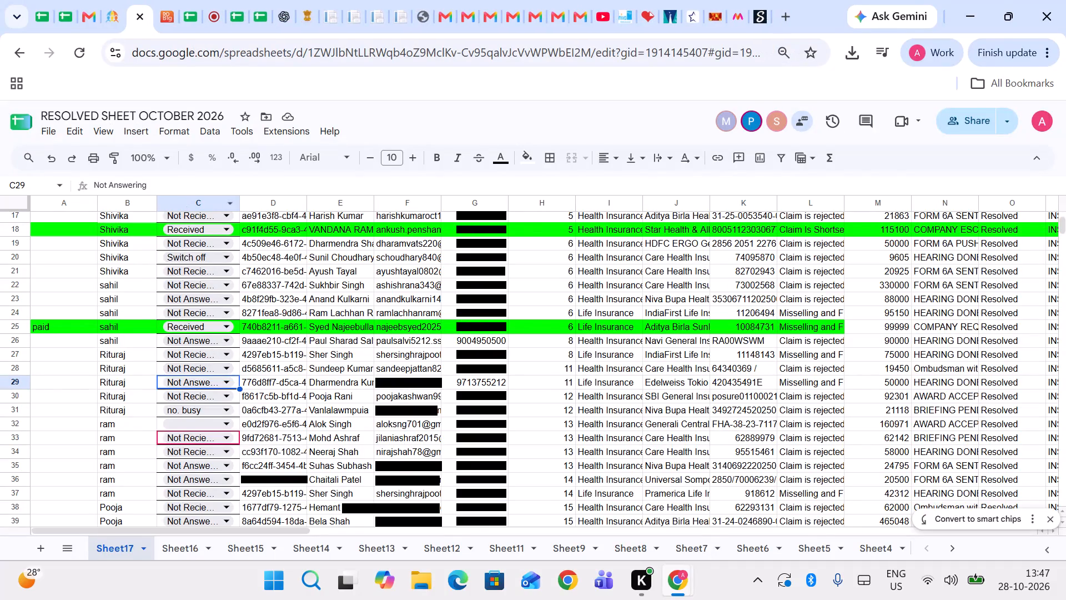
Switch to the admin site, check the client's cases on the All User Complaints page, and go back to the complaint search list.
click(118, 32)
click(119, 174)
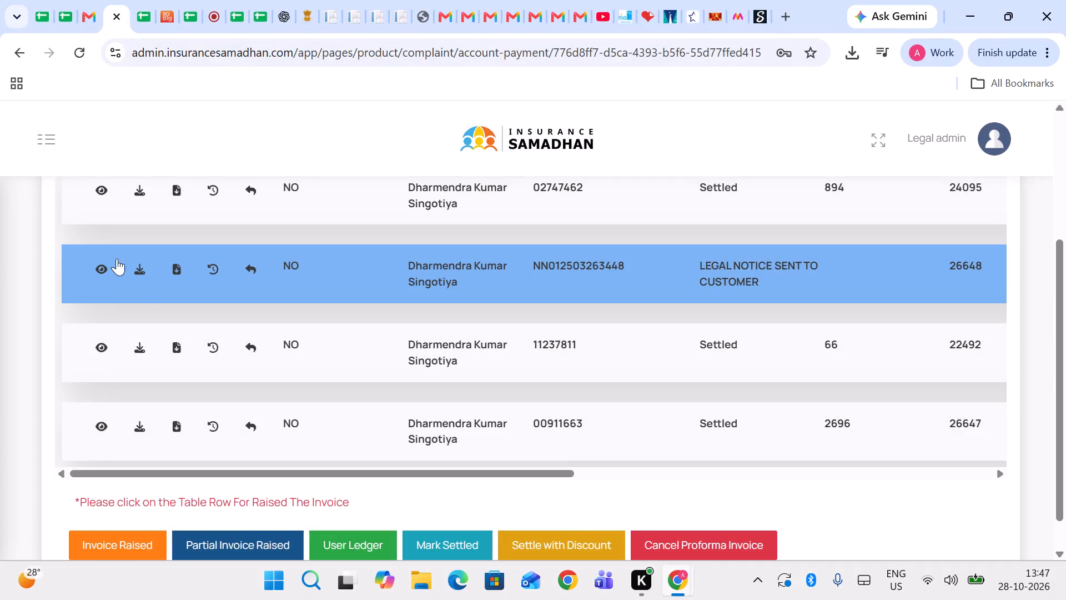
scroll(278, 365, up, 2)
drag(278, 365, 385, 402)
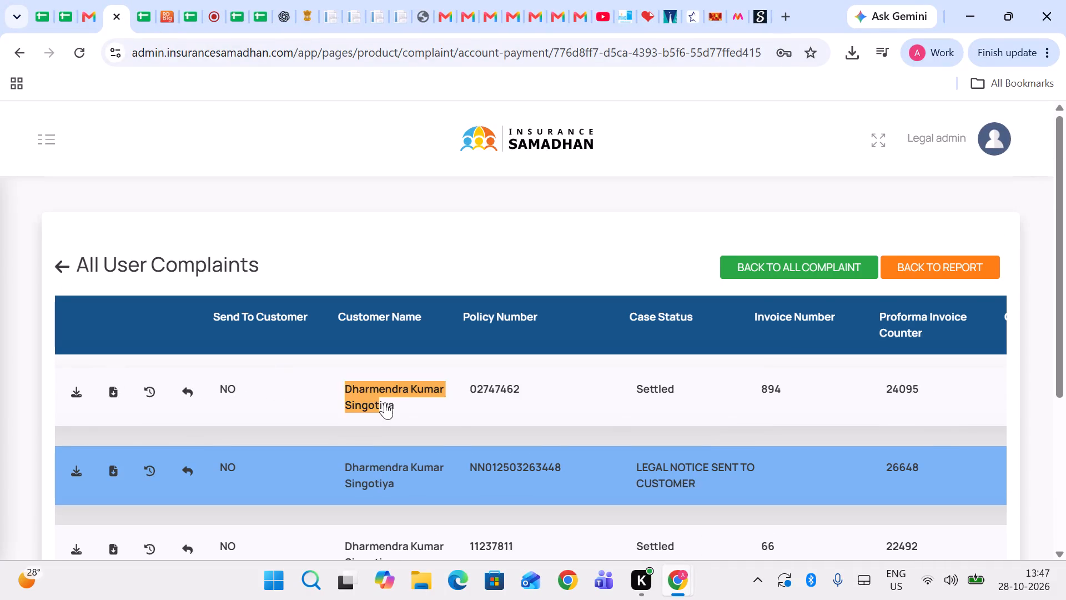
scroll(385, 402, right, 1)
click(63, 263)
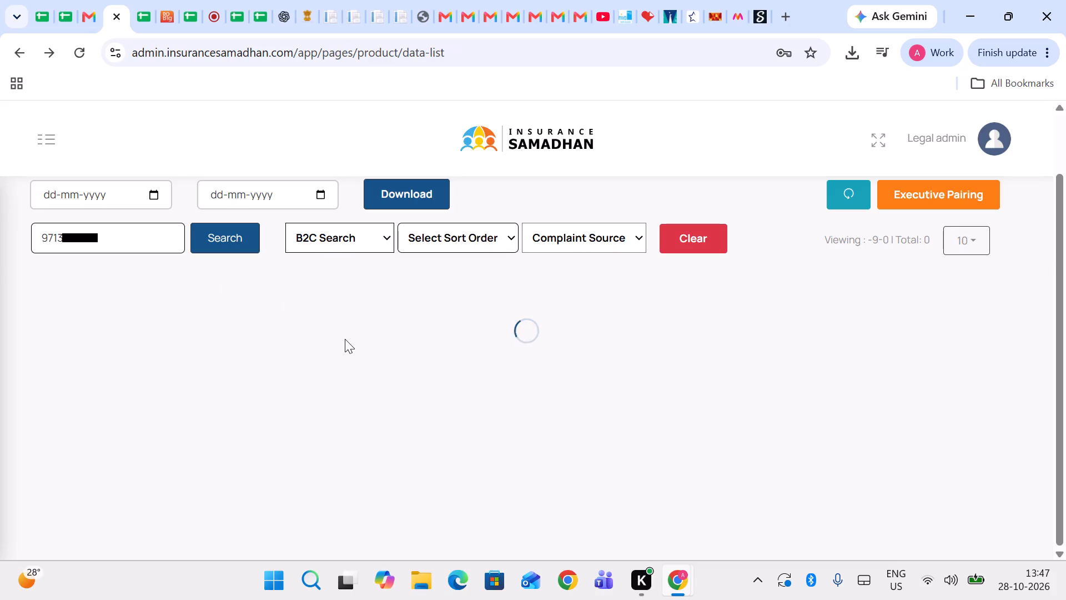
Open the third complaint in the client's search results and review its Resolution Section details.
scroll(474, 373, down, 1)
scroll(474, 373, left, 1)
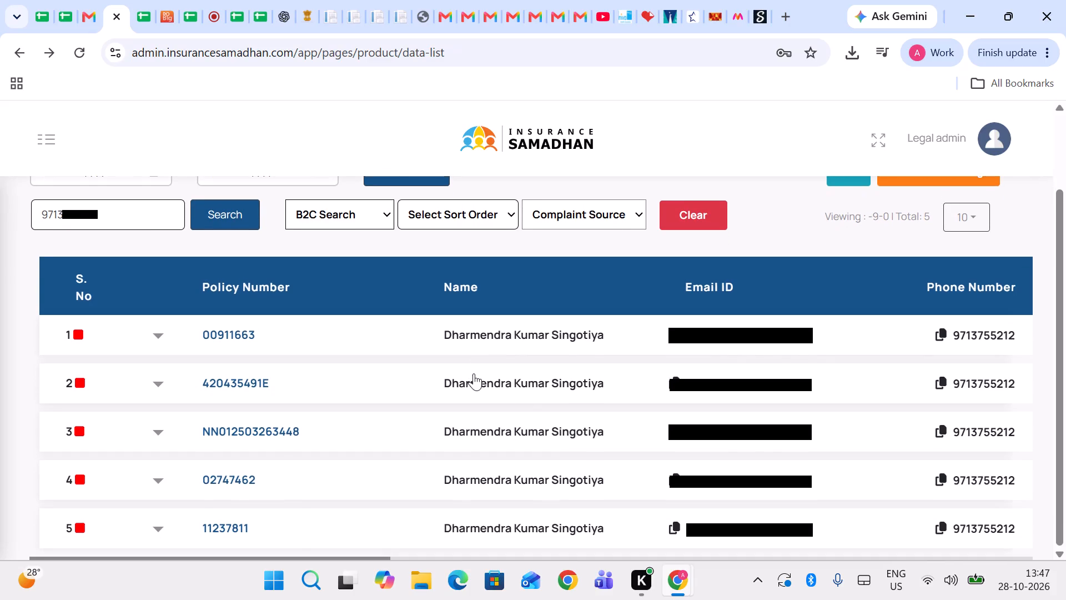
scroll(526, 396, left, 1)
scroll(609, 397, down, 1)
scroll(552, 413, right, 2)
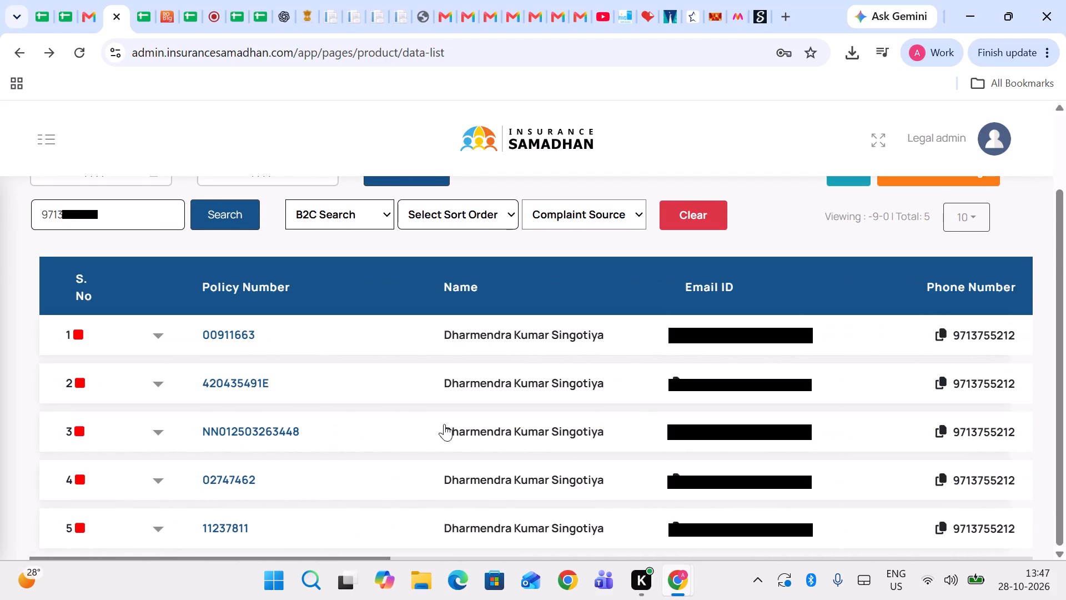
click(269, 429)
click(445, 273)
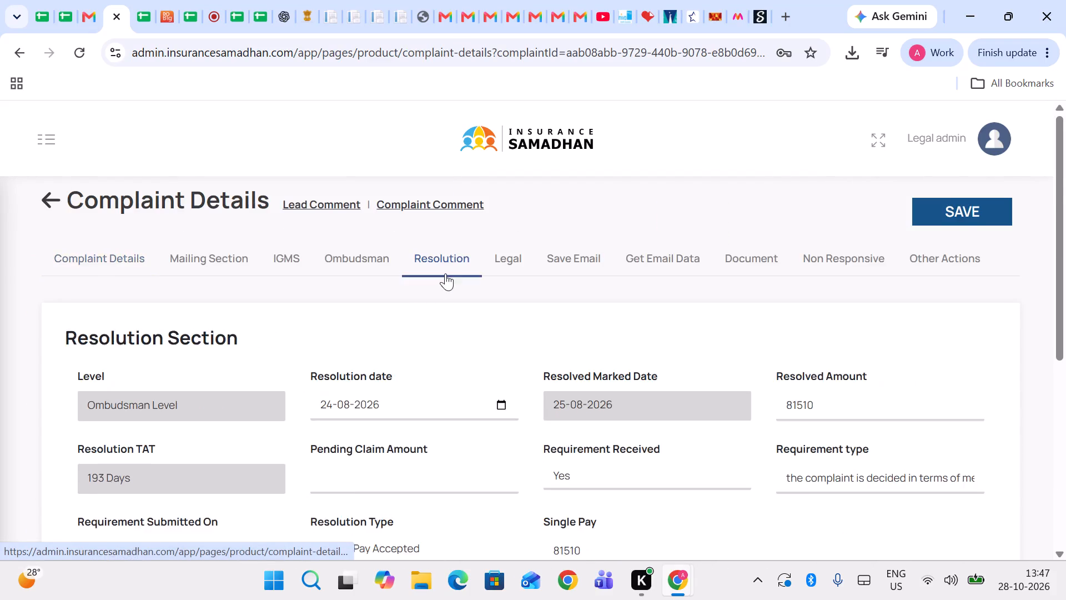
scroll(445, 273, down, 1)
scroll(411, 408, down, 1)
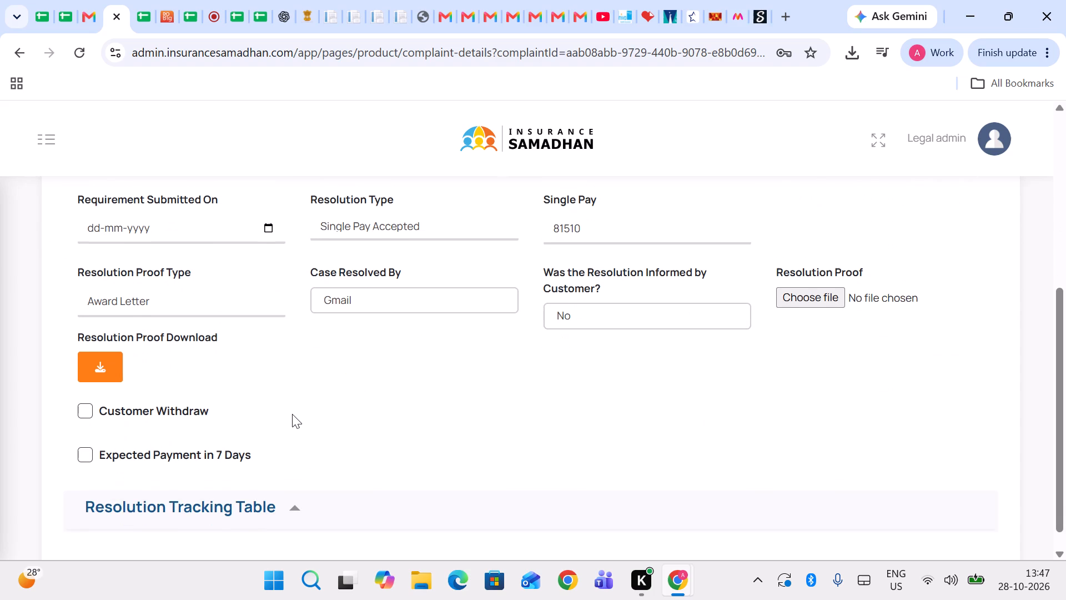
scroll(381, 388, up, 2)
Open the complaint comments and read through the complaint communication log for the past follow-ups.
click(438, 203)
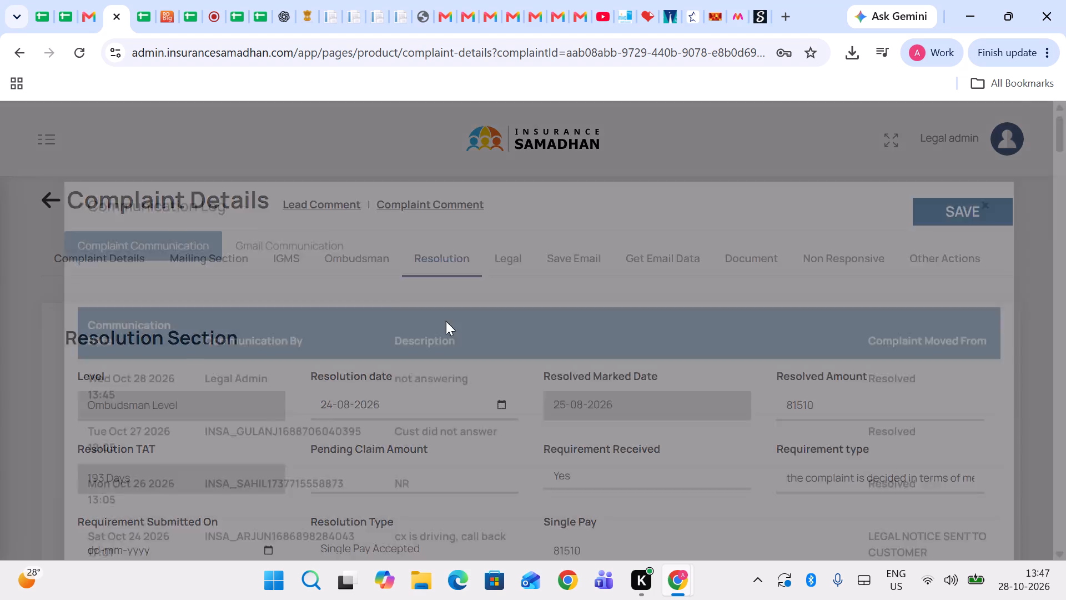
scroll(445, 341, down, 1)
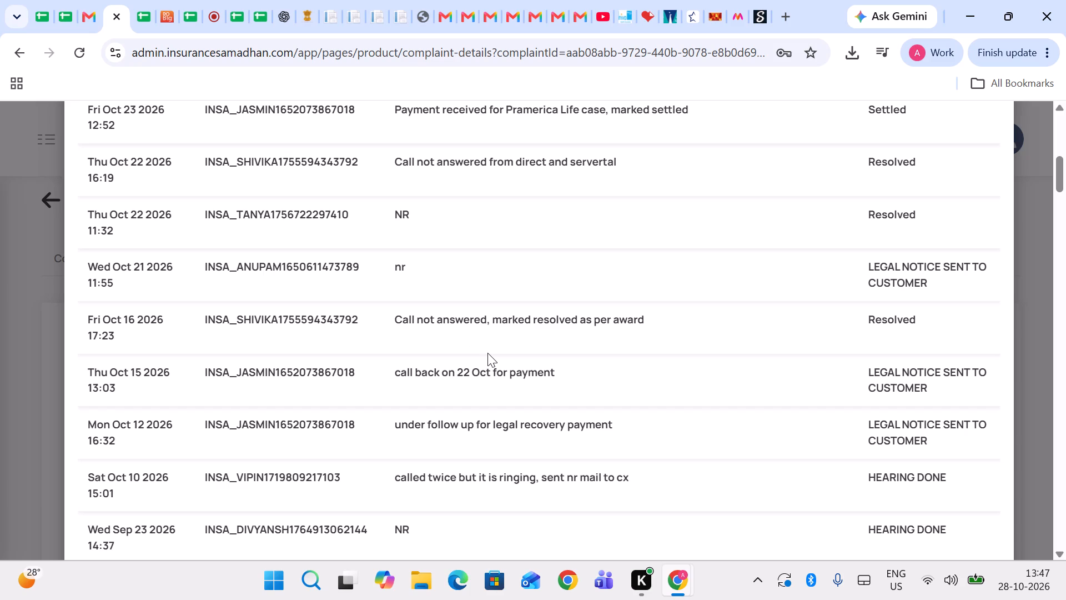
scroll(487, 353, up, 1)
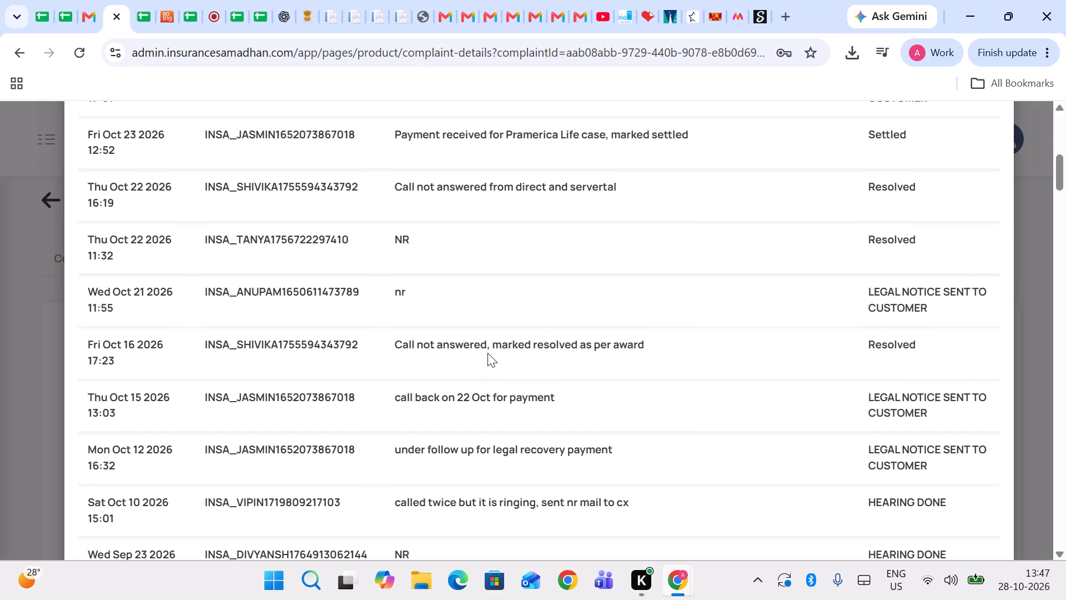
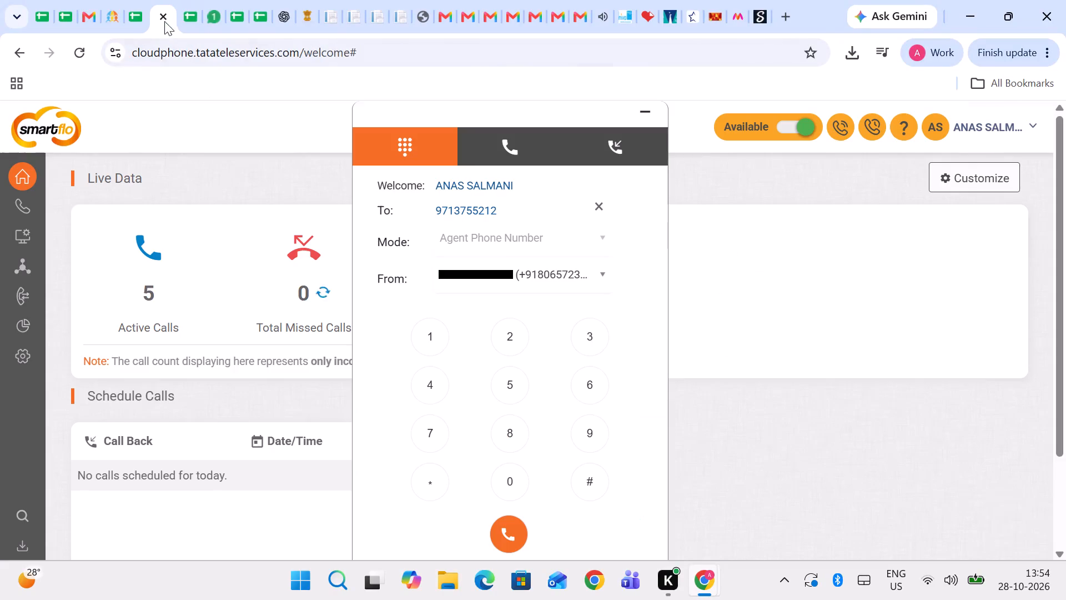
Open the Live Calls page on the cloud phone site and expand its additional call statistics.
click(38, 203)
click(29, 202)
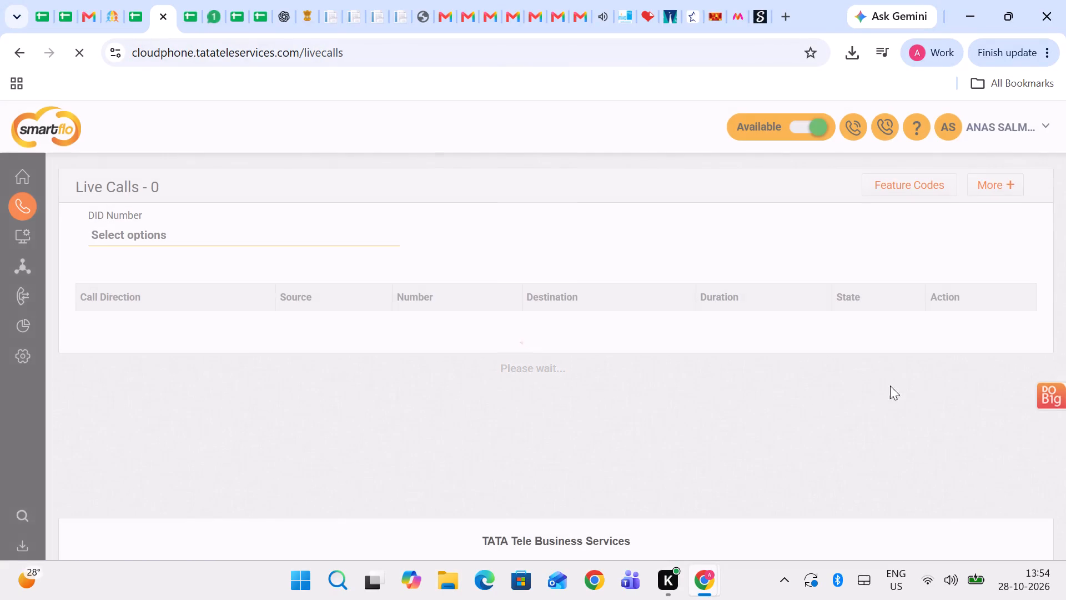
click(1006, 189)
click(996, 192)
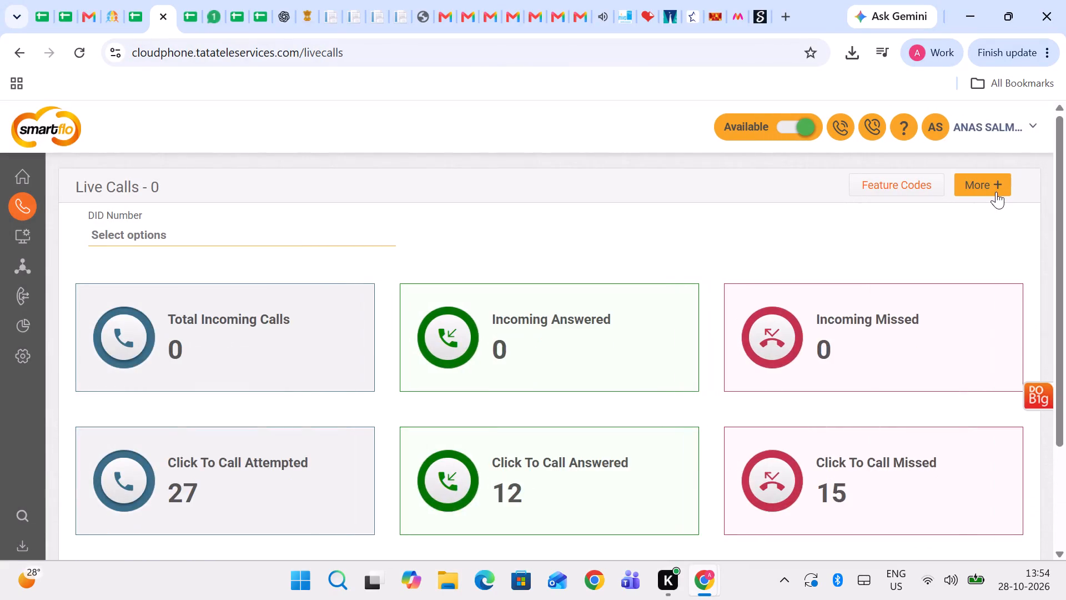
Switch to the YouTube music video and skip the advertisement.
click(606, 19)
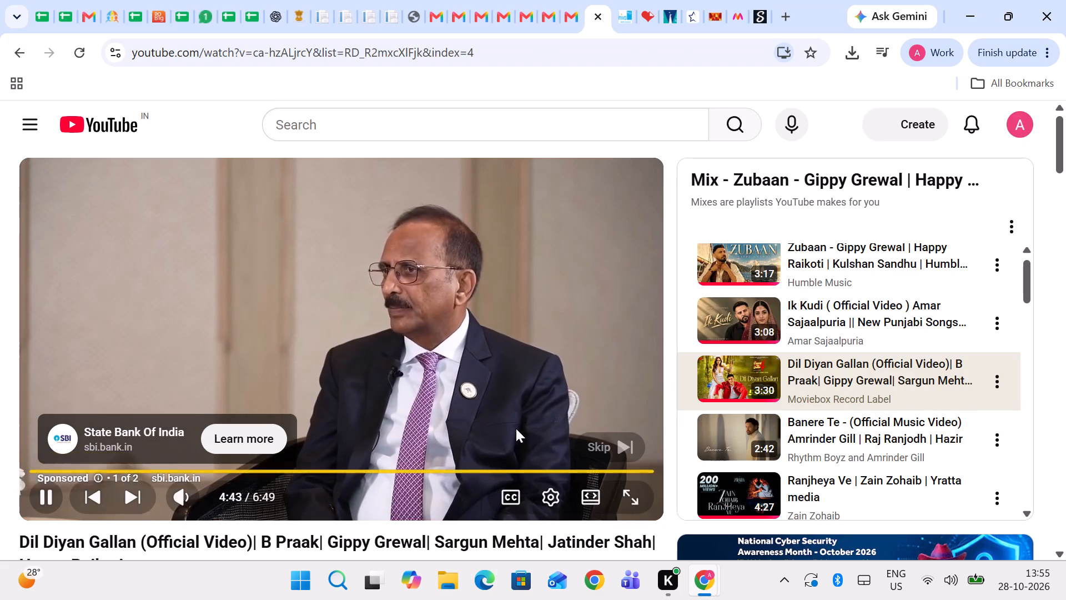
click(608, 452)
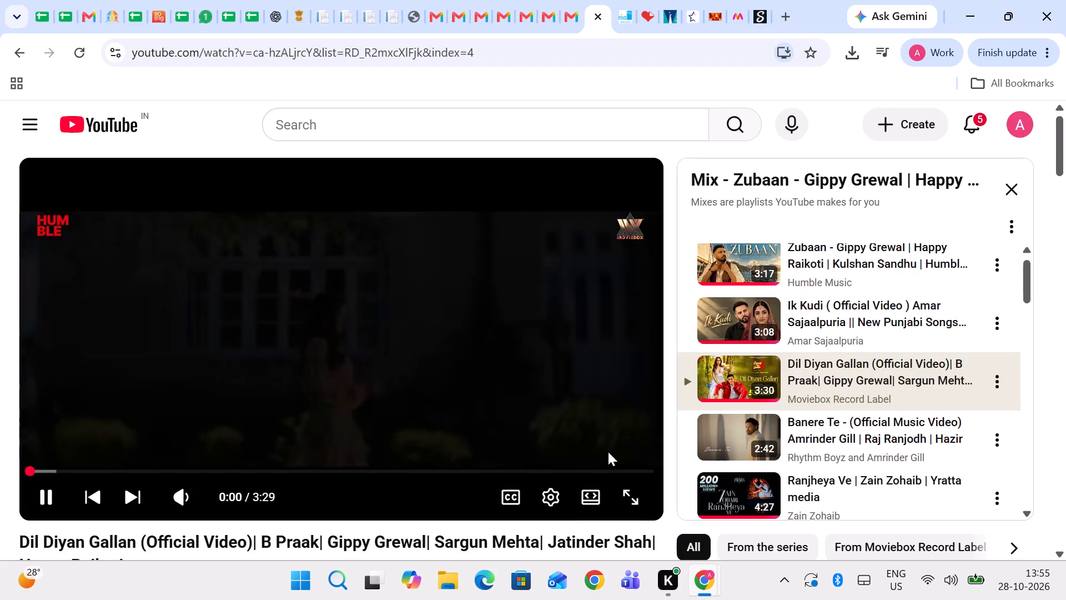
Switch to the anas sheet spreadsheet, open its shop sheet, and look through the October 2026 expense and clothes sale entries.
click(224, 0)
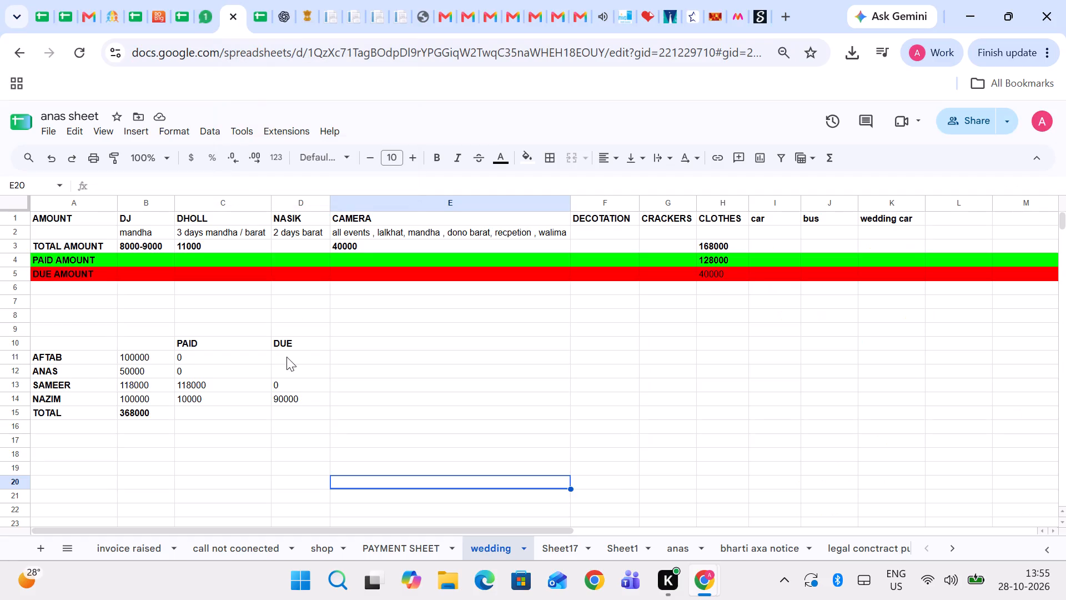
click(391, 341)
click(393, 549)
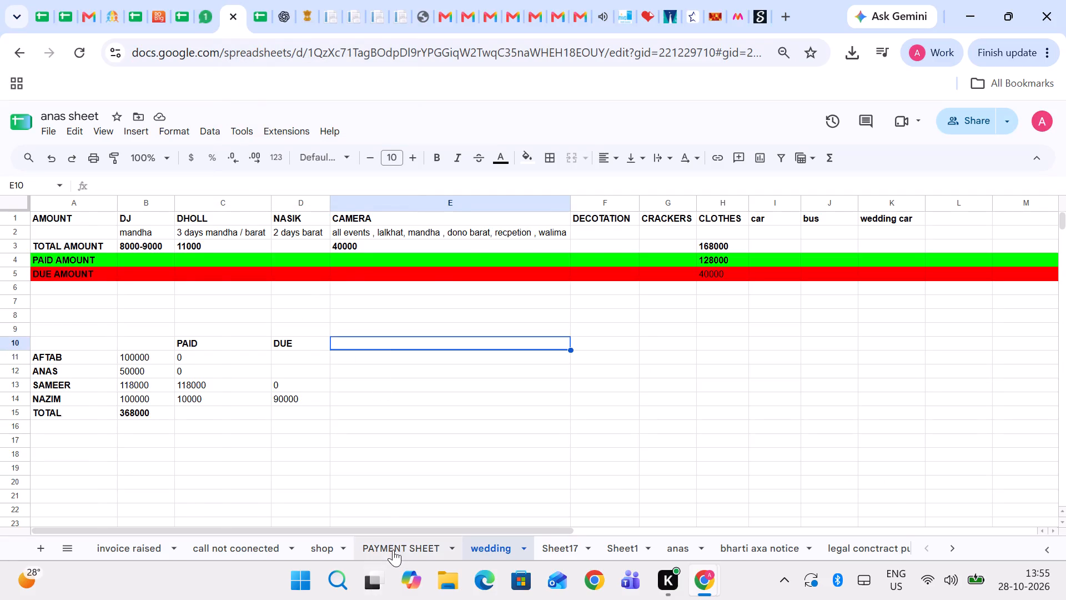
click(325, 556)
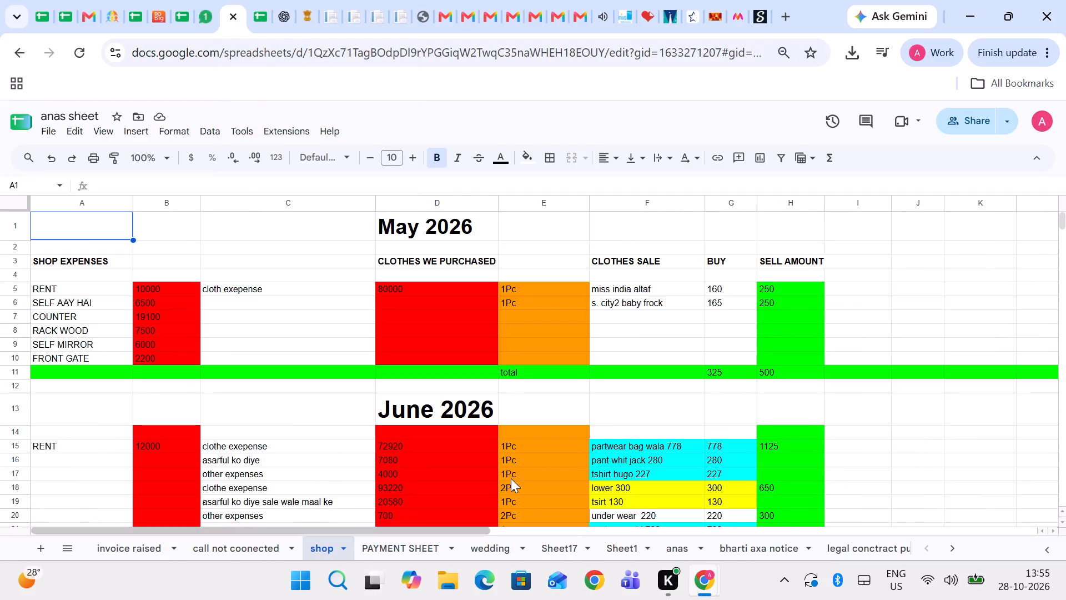
scroll(771, 358, down, 13)
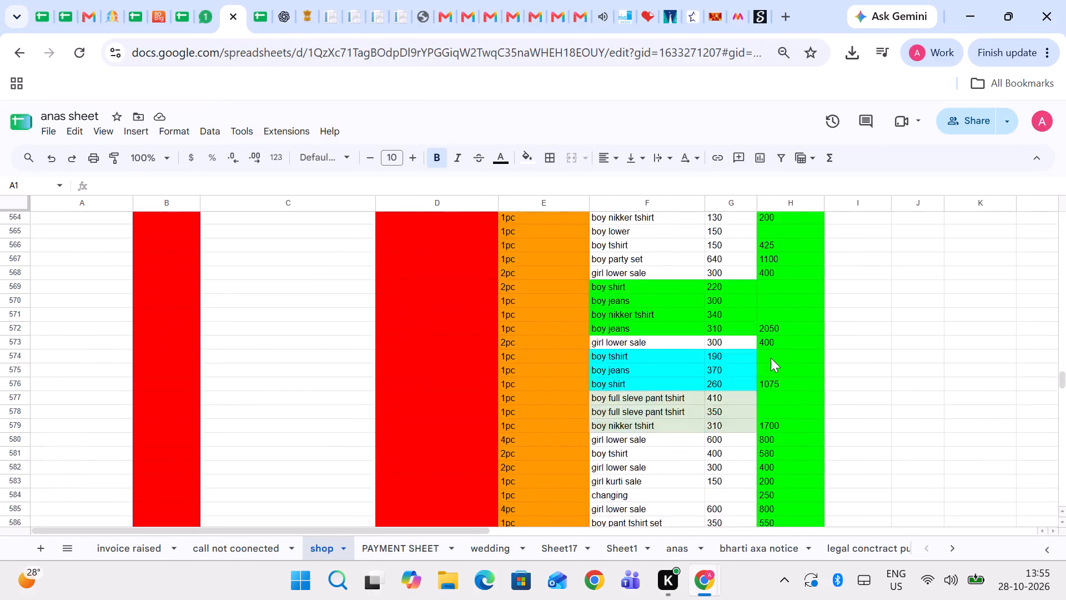
scroll(771, 358, down, 4)
scroll(771, 358, up, 3)
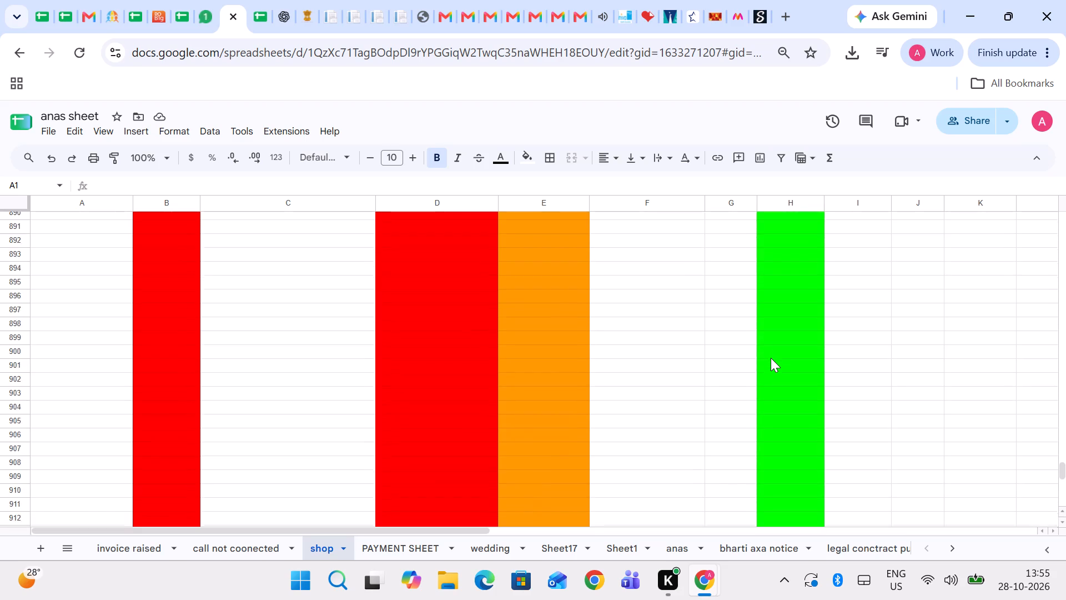
scroll(771, 358, up, 3)
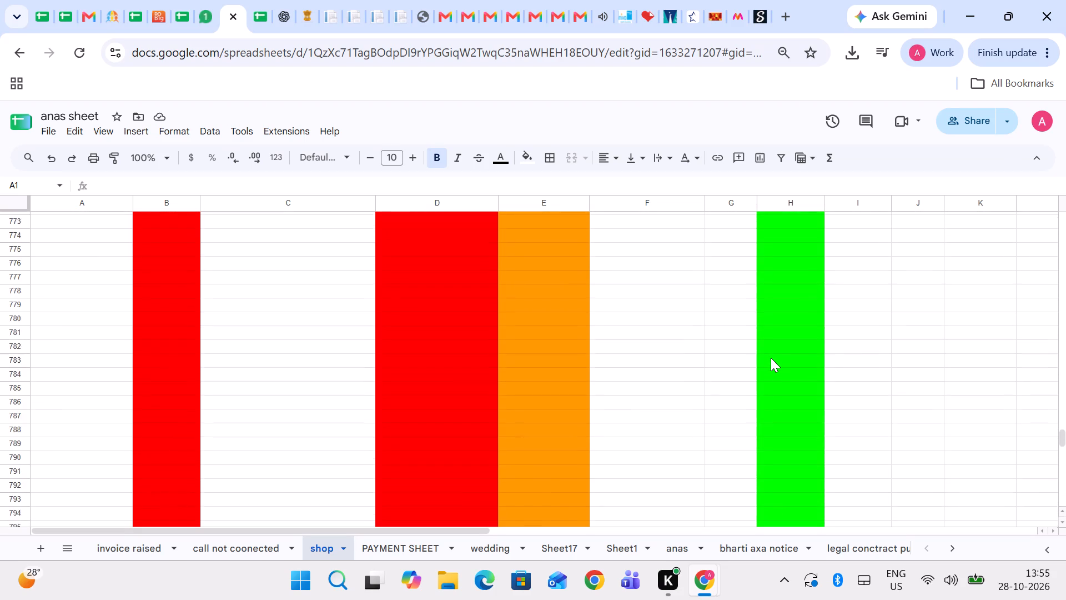
scroll(771, 358, up, 2)
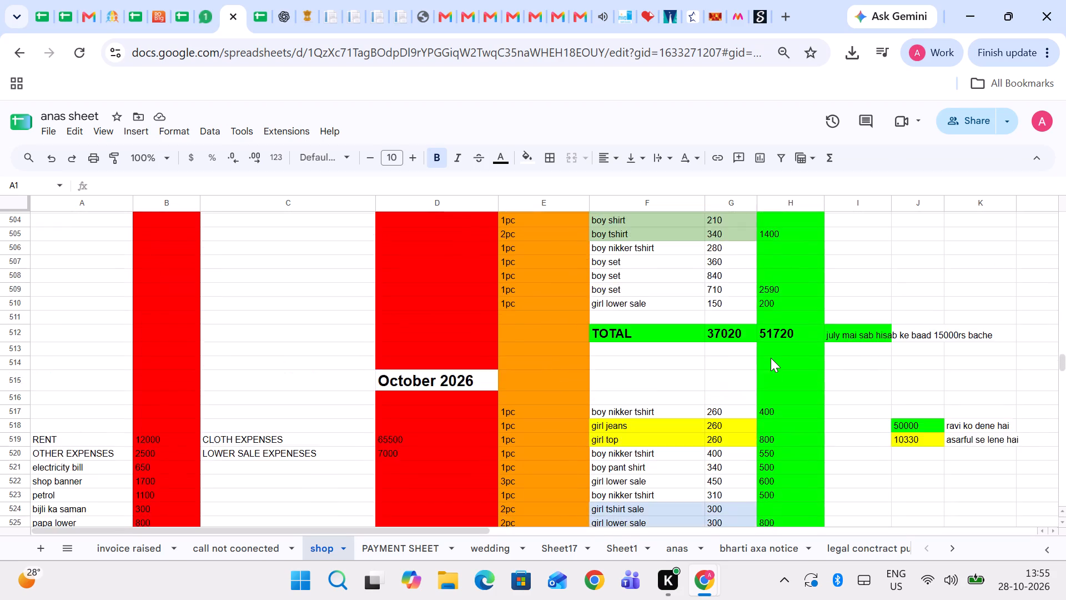